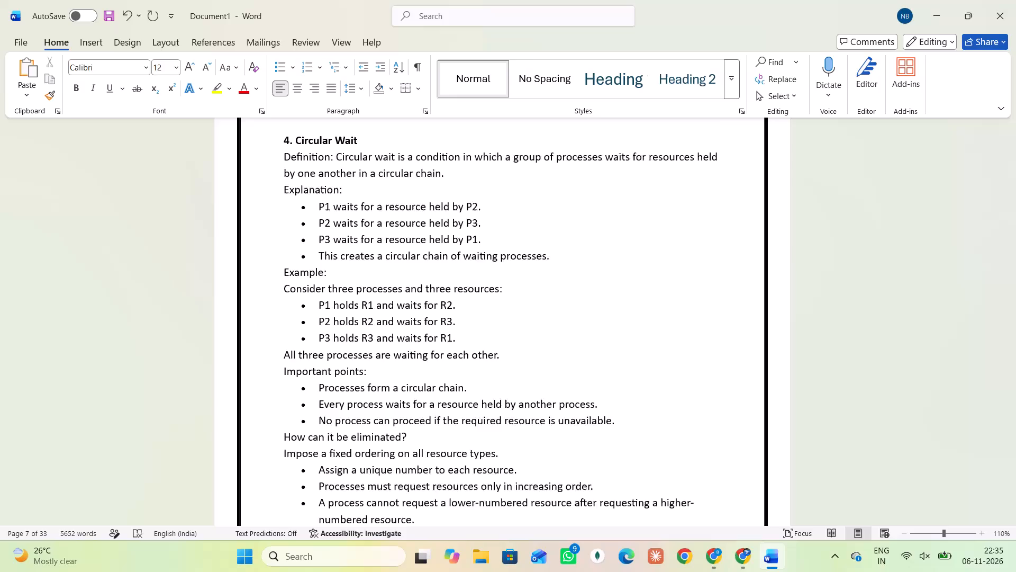
scroll(383, 252, down, 1)
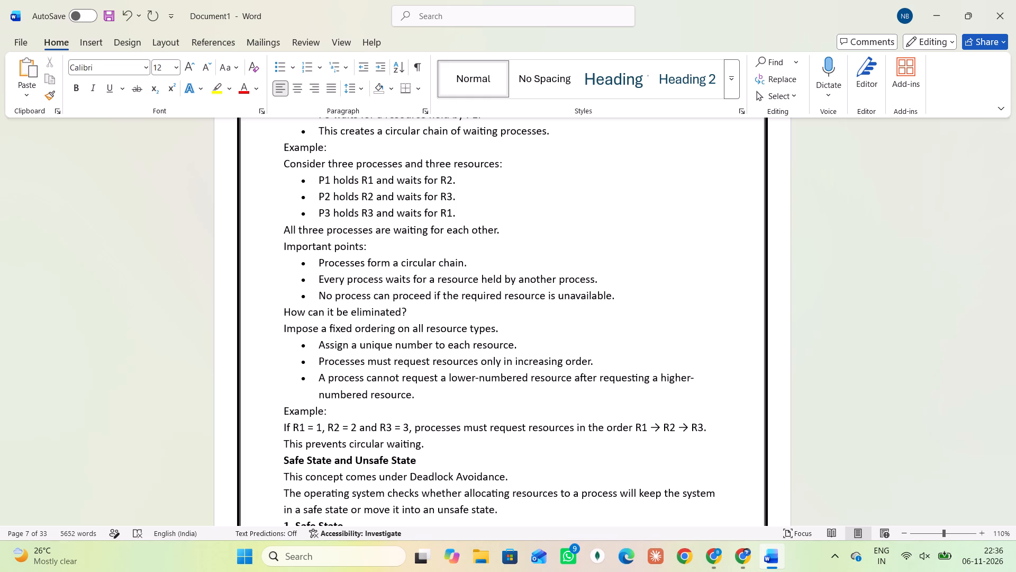
scroll(383, 252, down, 1)
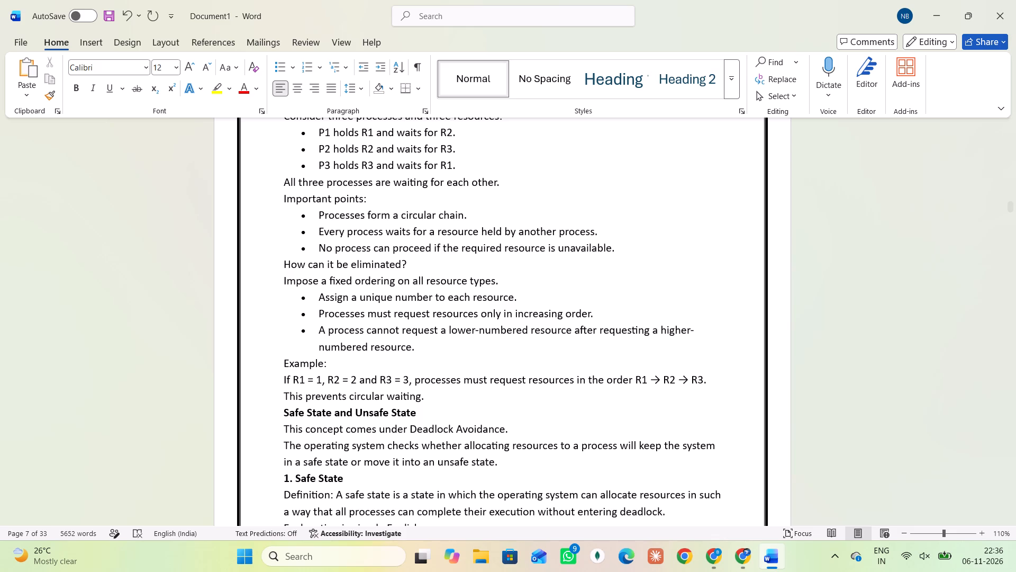
scroll(383, 252, down, 2)
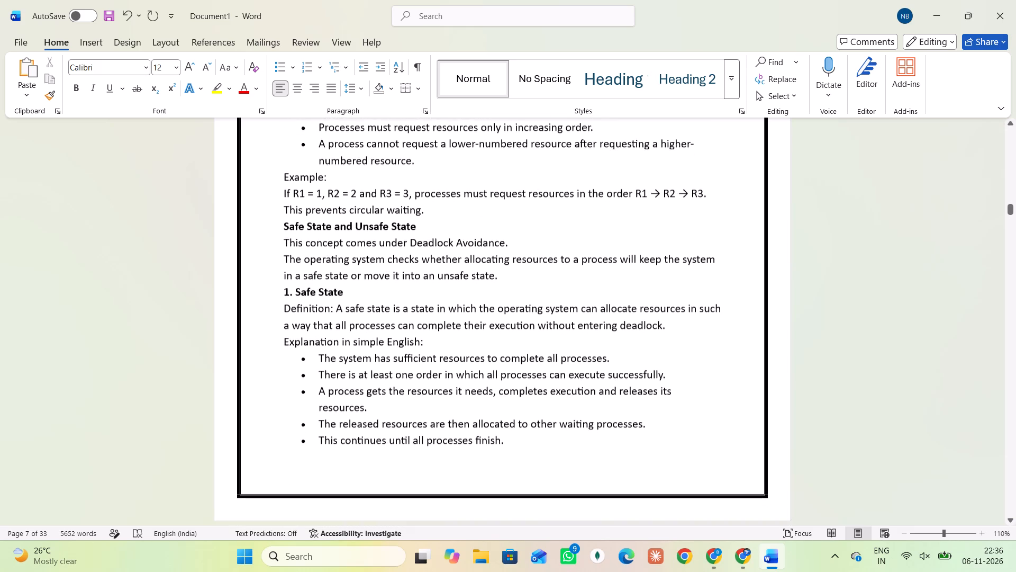
scroll(383, 252, down, 1)
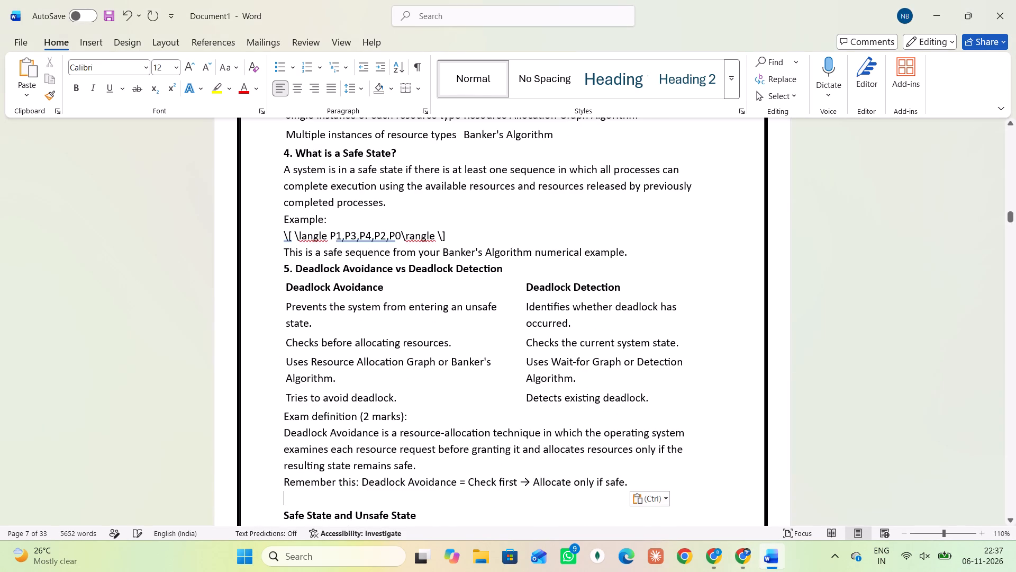
Delete the pasted section "5. Deadlock Avoidance vs Deadlock Detection" with its table, exam definition and "Remember this" line.
drag(636, 488, 326, 285)
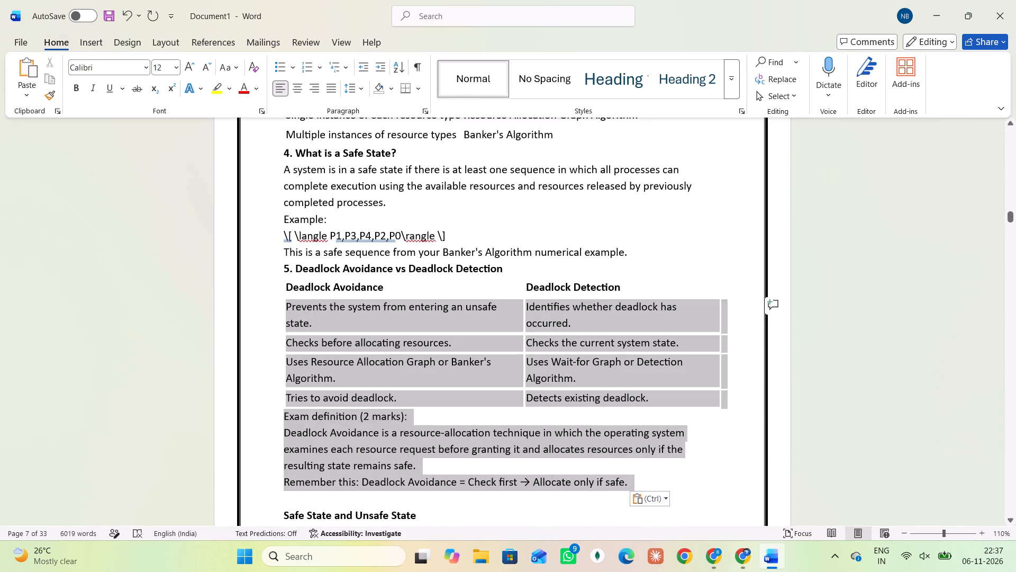
drag(326, 285, 276, 272)
key(BackSpace)
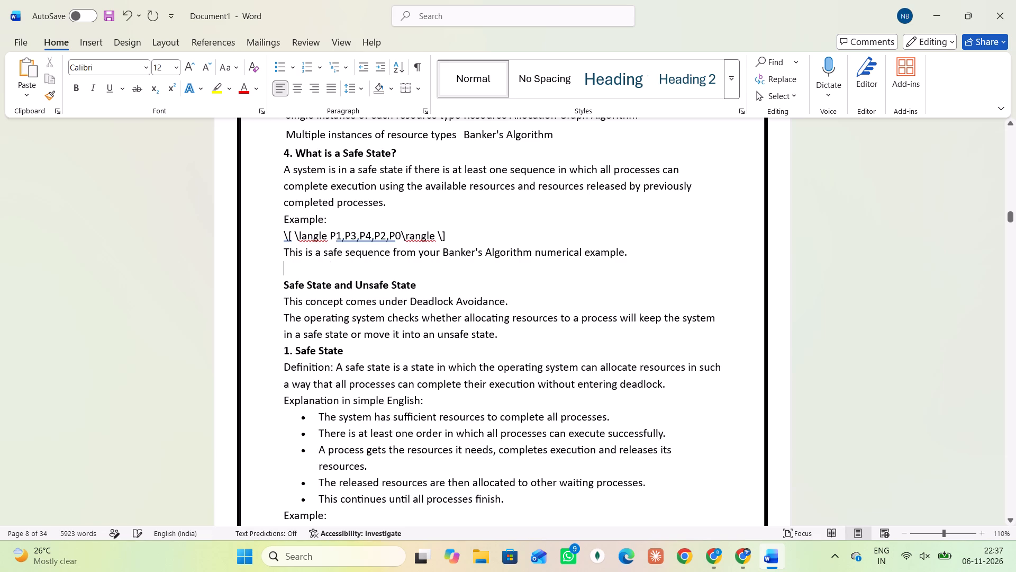
Delete the pasted section "4. What is a Safe State?" with its definition, example sequence and Banker's Algorithm sentence.
drag(353, 255, 294, 243)
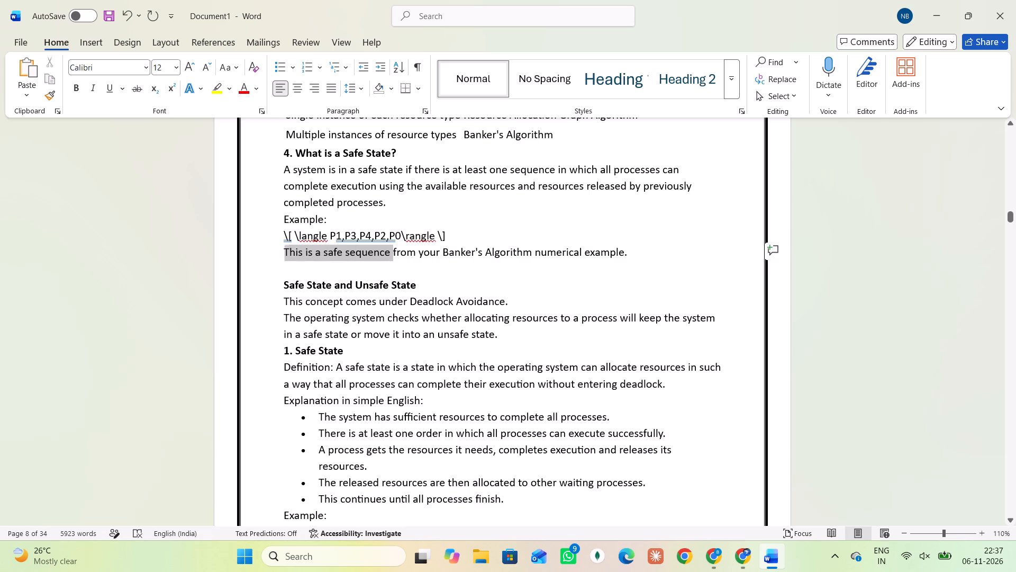
drag(294, 243, 285, 241)
key(BackSpace)
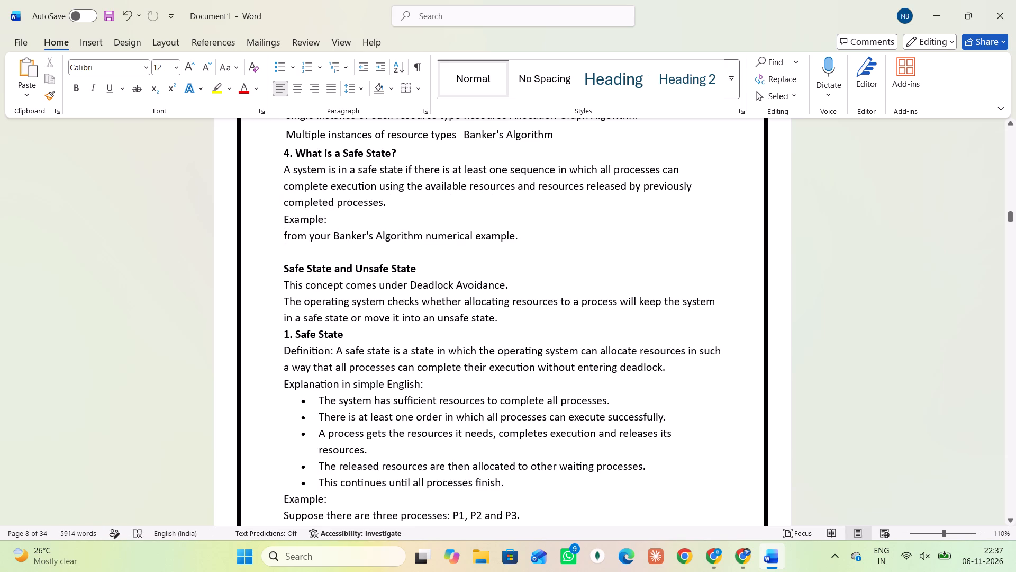
drag(544, 236, 322, 177)
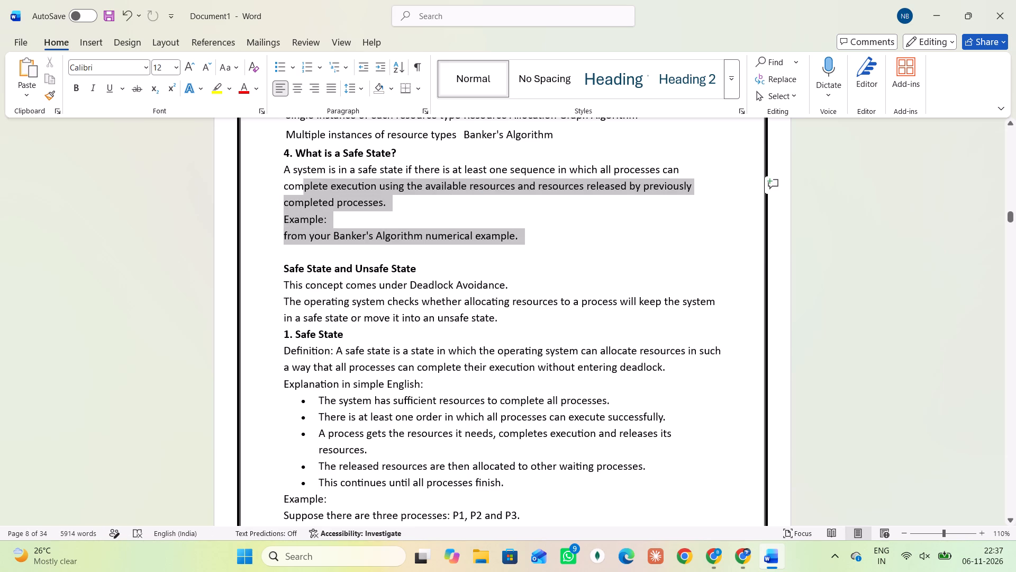
drag(322, 177, 284, 156)
key(BackSpace)
Review the trimmed Deadlock Avoidance section against the surrounding circular wait, safe and unsafe state, and avoidance algorithm notes.
scroll(284, 156, up, 1)
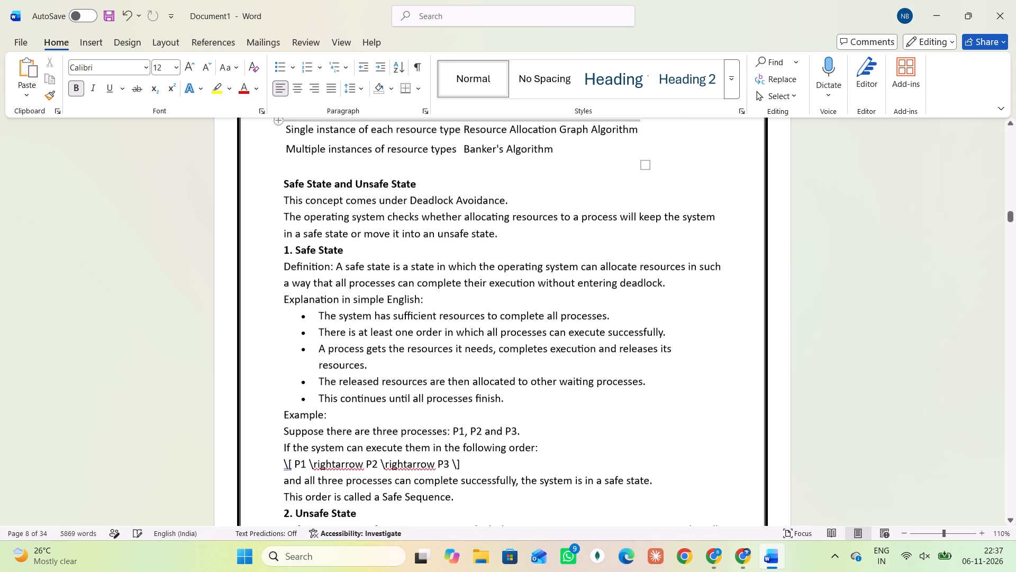
scroll(284, 156, up, 1)
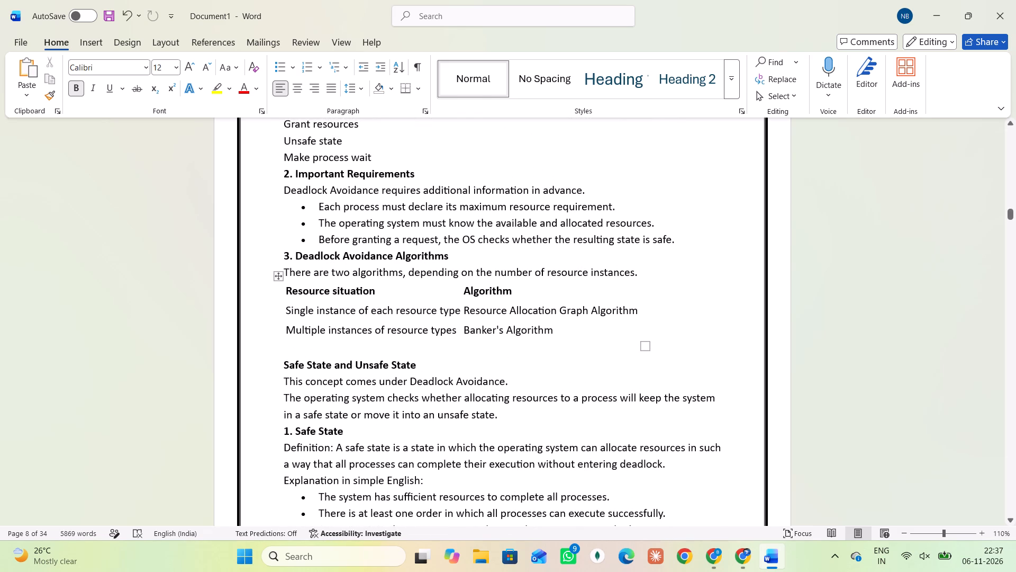
drag(570, 336, 506, 331)
scroll(446, 260, down, 1)
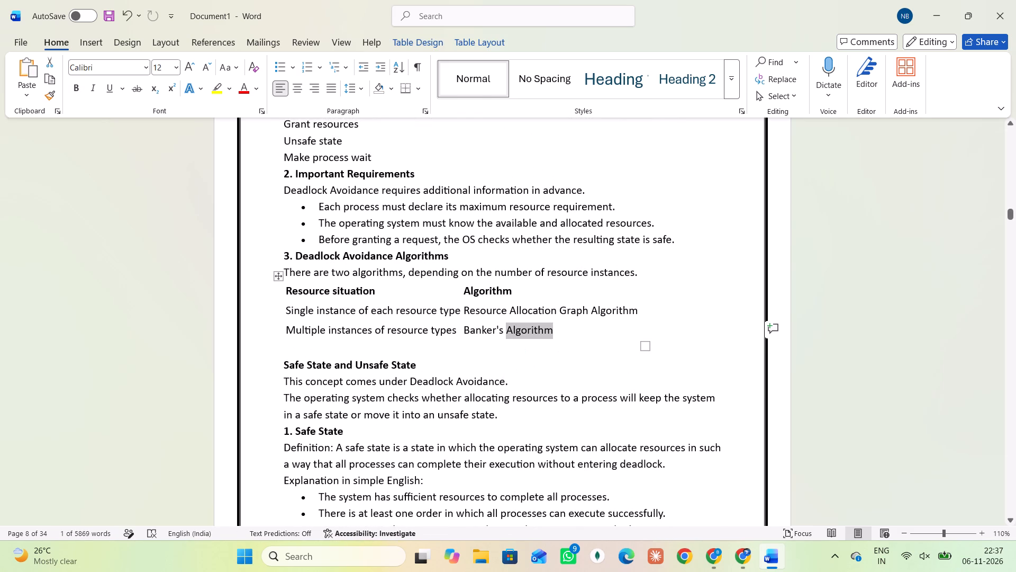
scroll(446, 260, down, 2)
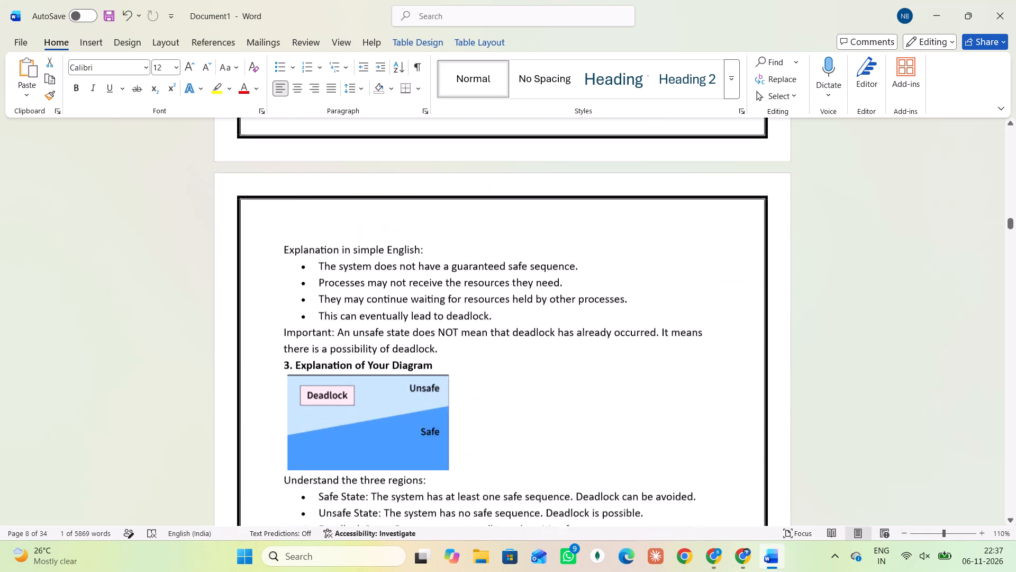
scroll(446, 260, down, 2)
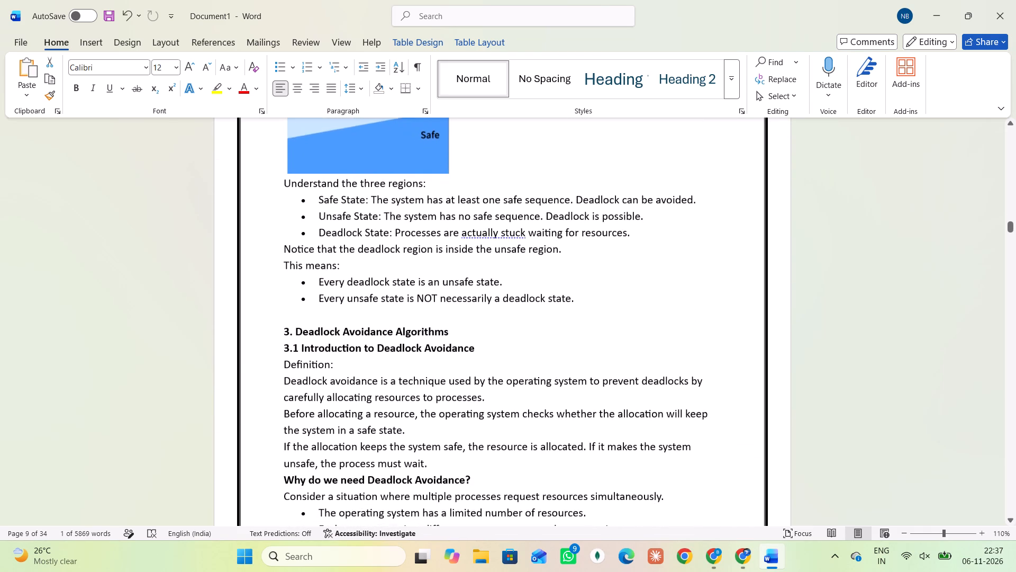
scroll(446, 260, up, 5)
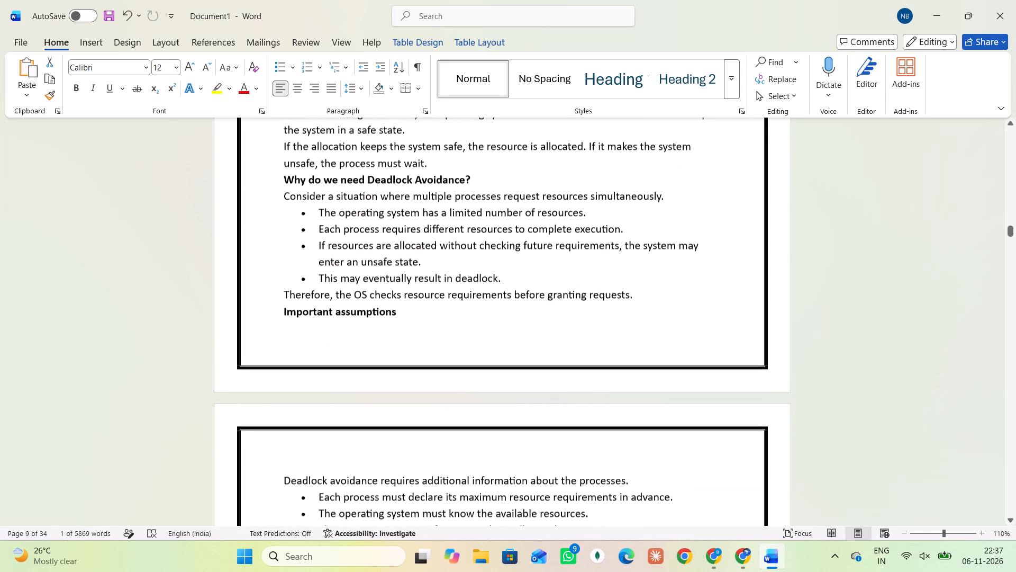
scroll(446, 260, up, 4)
scroll(446, 260, down, 2)
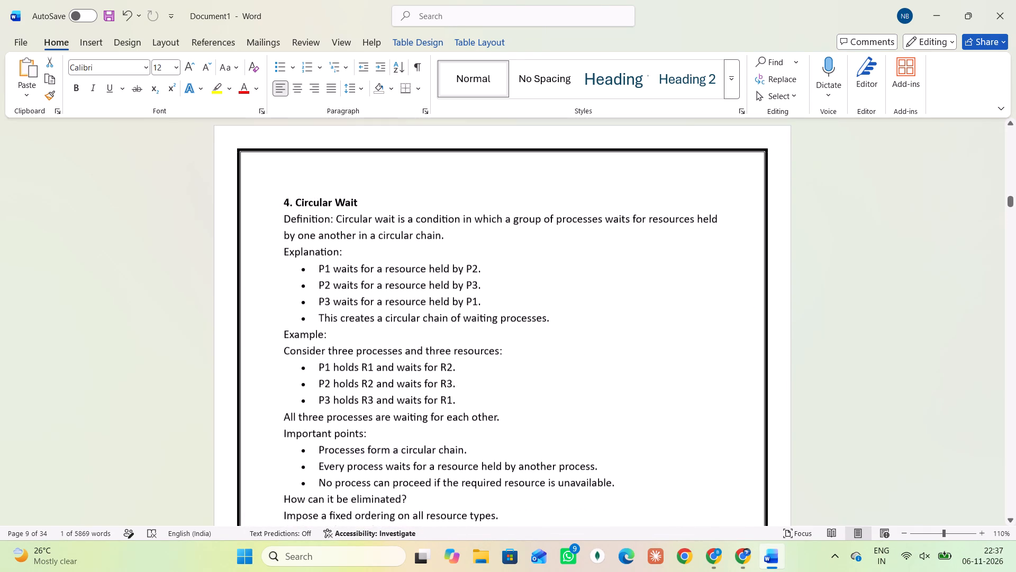
scroll(446, 260, down, 3)
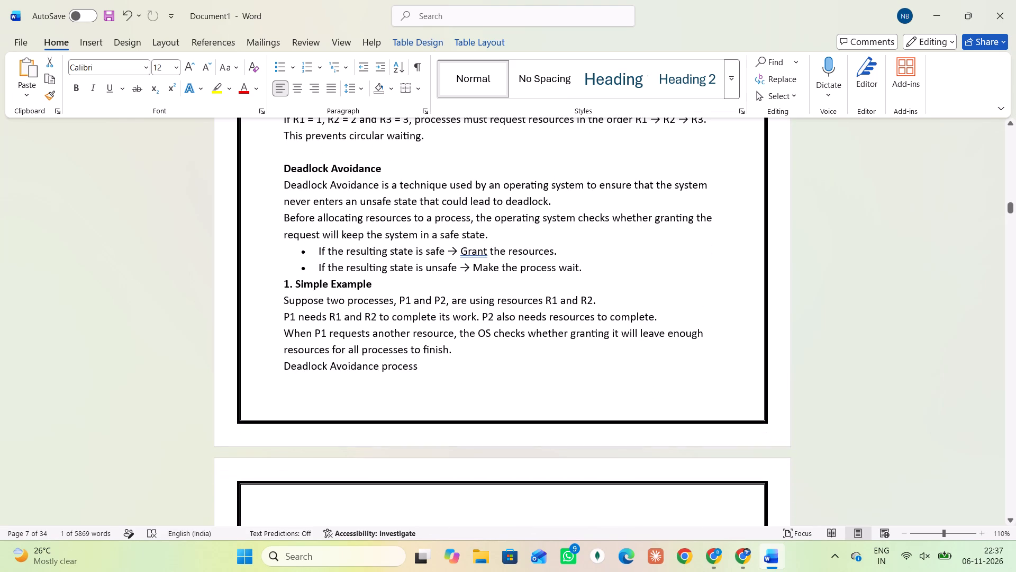
scroll(428, 280, down, 4)
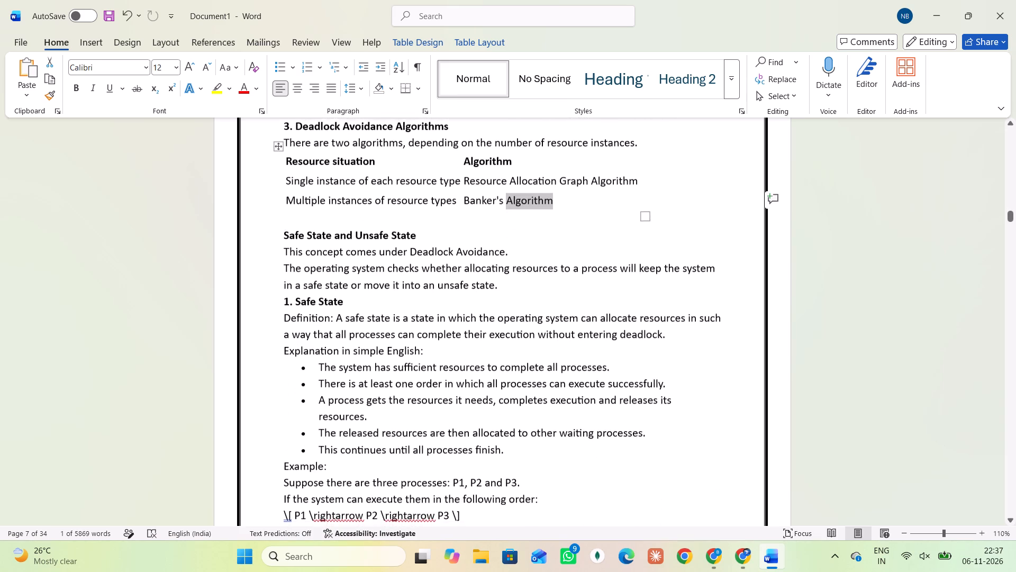
scroll(428, 280, down, 3)
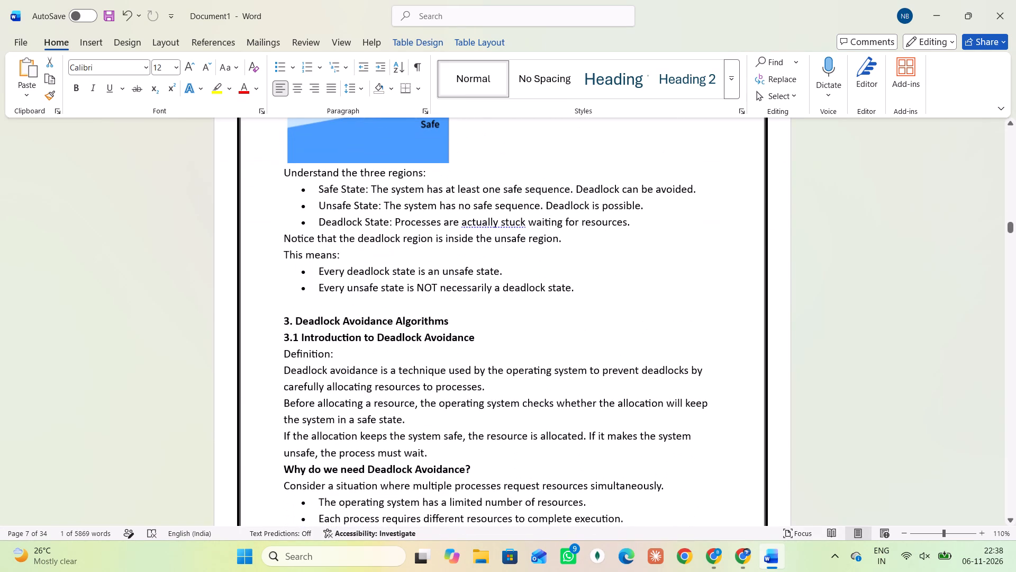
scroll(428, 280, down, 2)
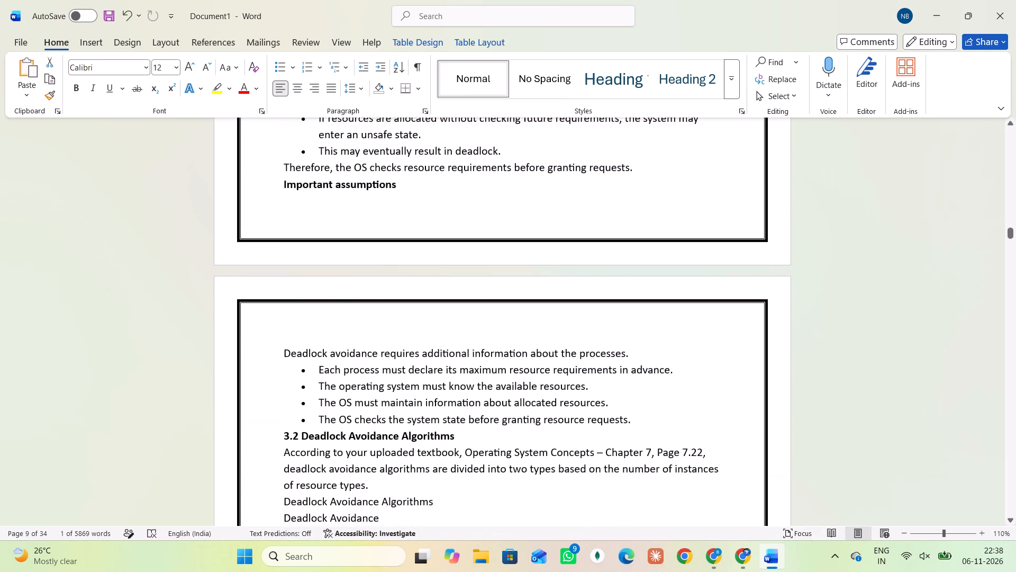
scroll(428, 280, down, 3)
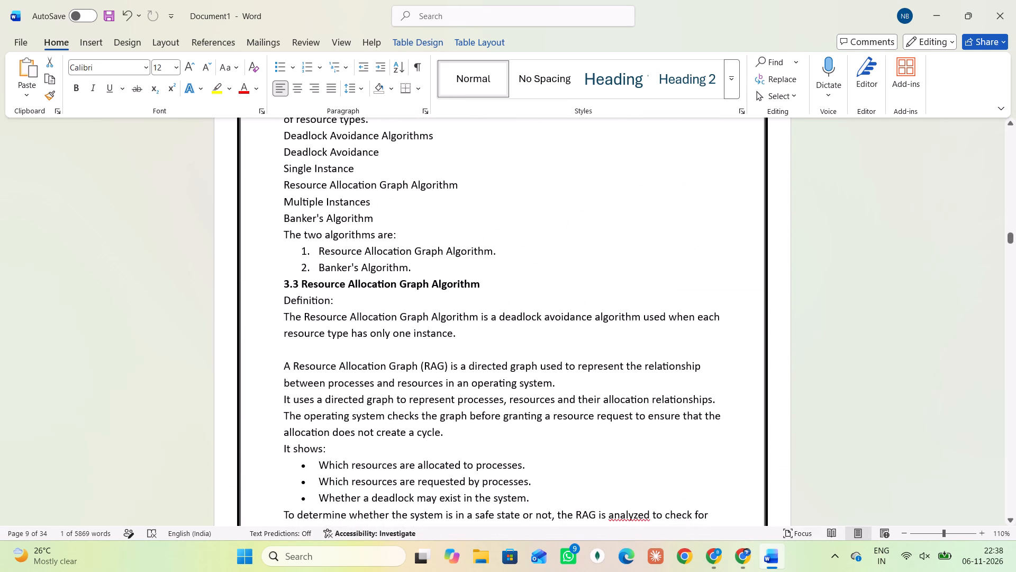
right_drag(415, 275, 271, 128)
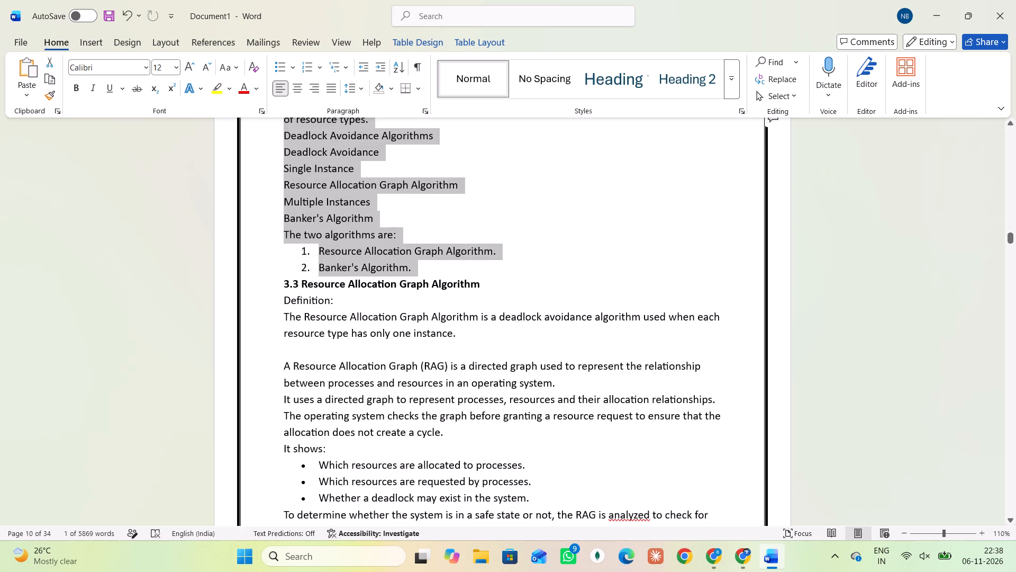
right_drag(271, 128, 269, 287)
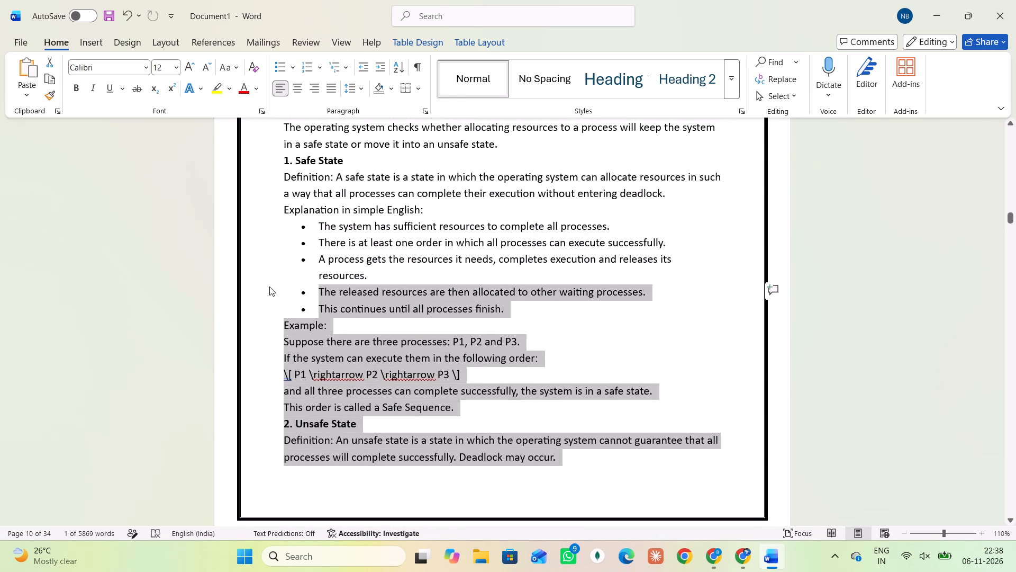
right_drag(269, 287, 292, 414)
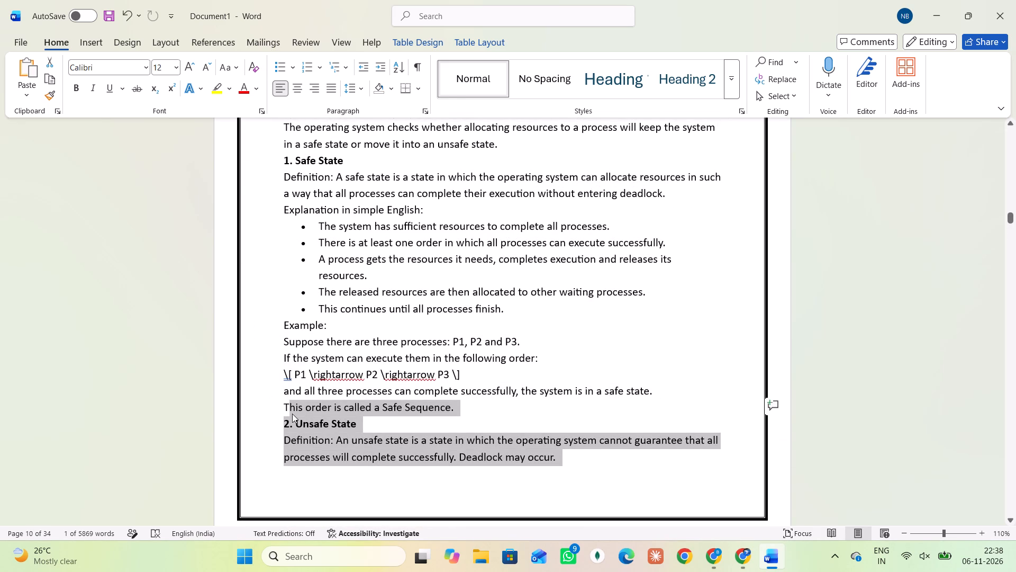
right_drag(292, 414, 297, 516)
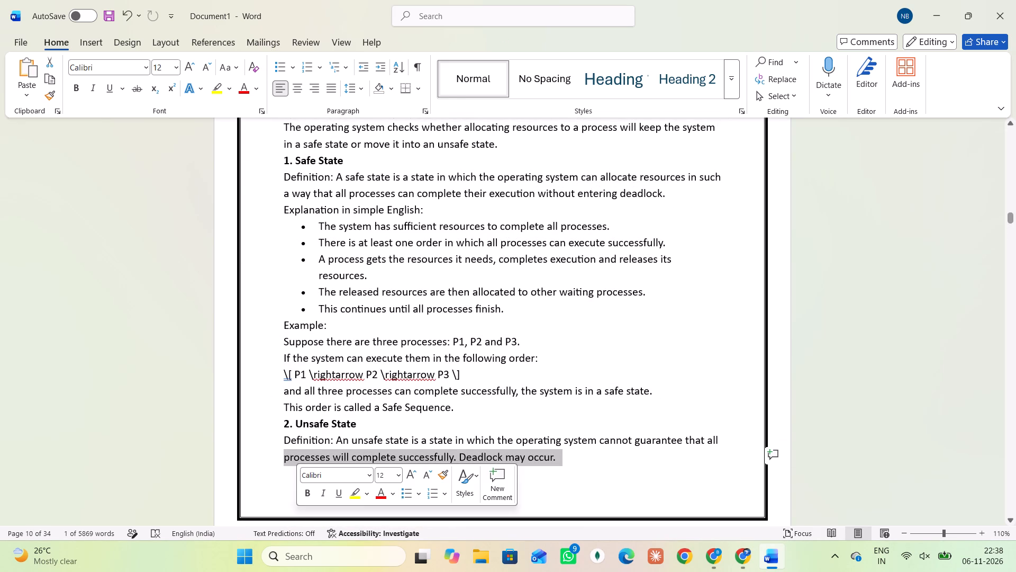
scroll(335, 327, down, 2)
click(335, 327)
Cut the text from the heading "3. Deadlock Avoidance Algorithms" through the end of section 3.2, just before "3.3 Resource Allocation Graph Algorithm".
scroll(335, 327, down, 1)
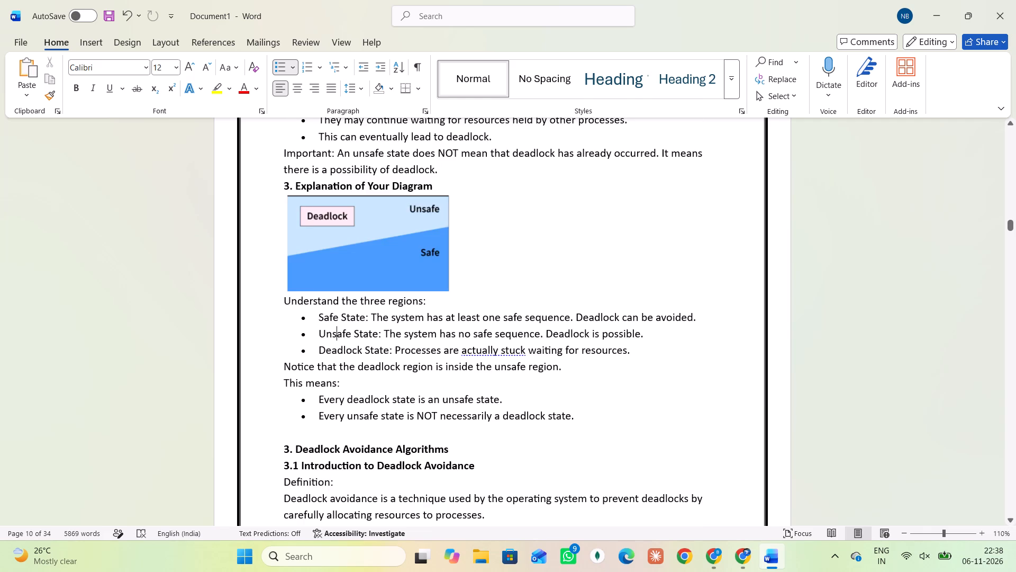
scroll(335, 327, down, 1)
scroll(342, 262, up, 1)
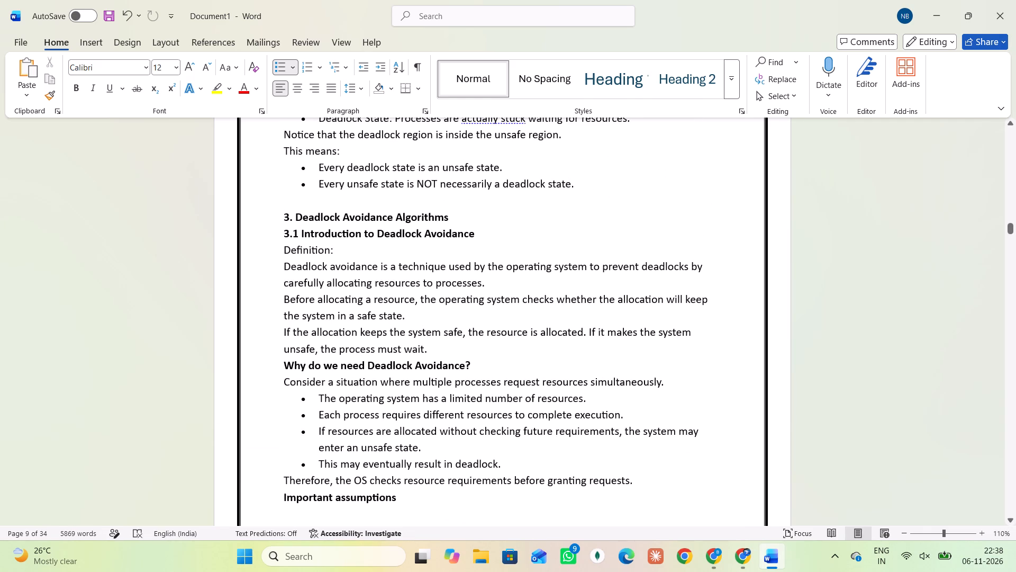
drag(283, 219, 437, 343)
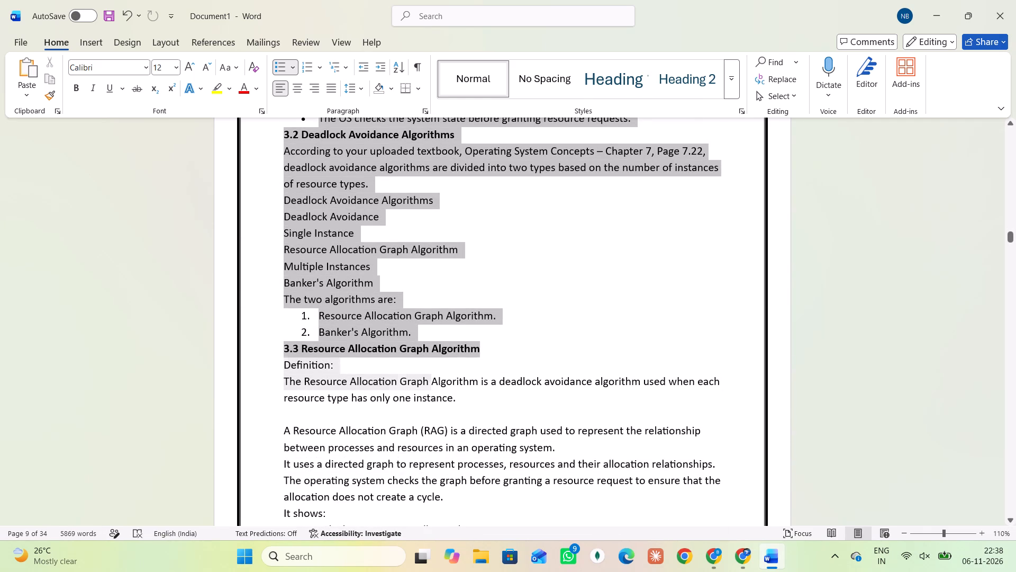
drag(437, 343, 460, 321)
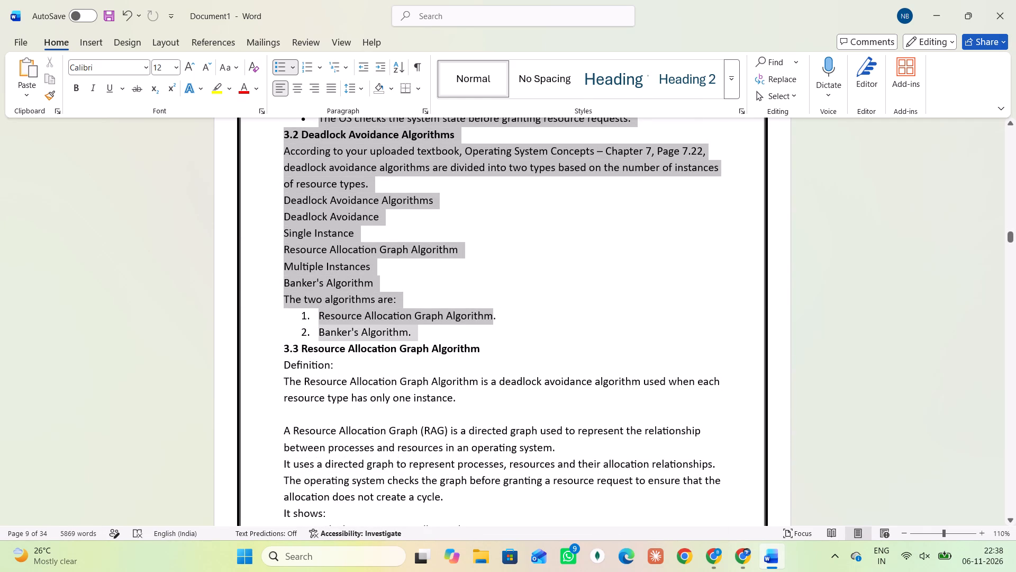
drag(460, 321, 458, 329)
key(ctrl+x)
Delete the ChatGPT text following "Deadlock Avoidance process" through "2. Important Requirements" and the algorithms table, stopping before "Safe State and Unsafe State".
scroll(458, 329, up, 1)
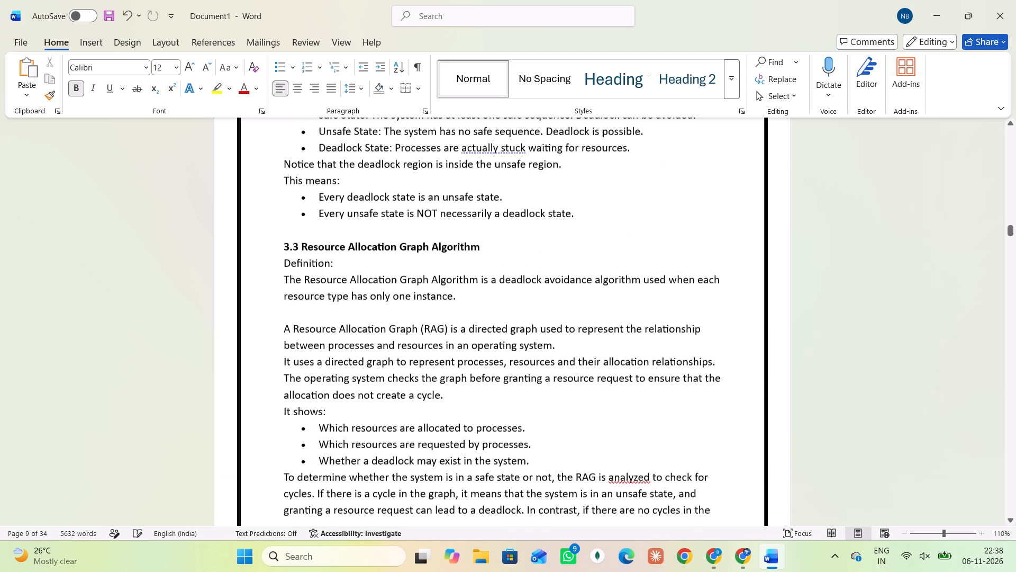
scroll(458, 329, up, 3)
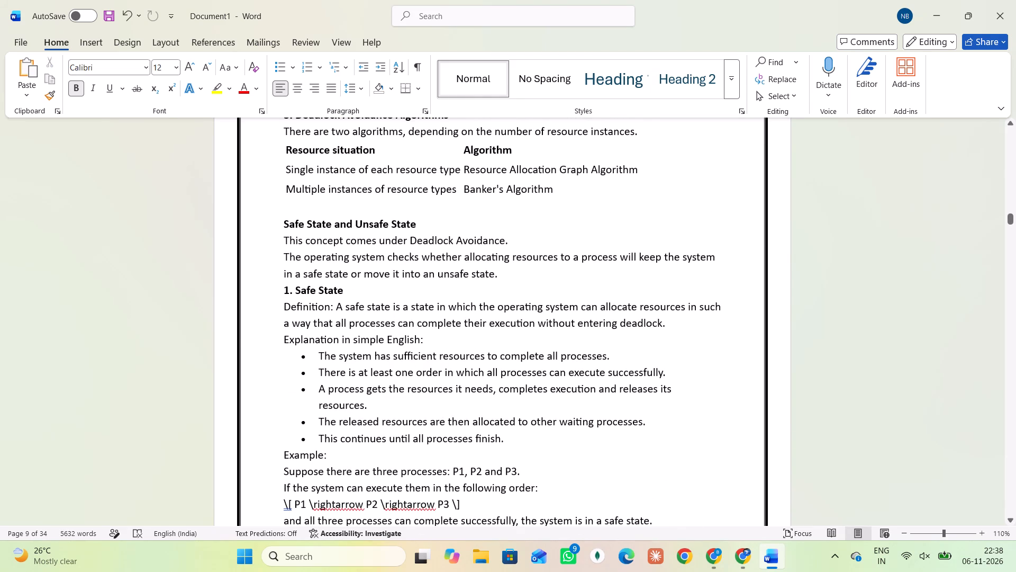
scroll(443, 344, up, 1)
drag(588, 352, 322, 169)
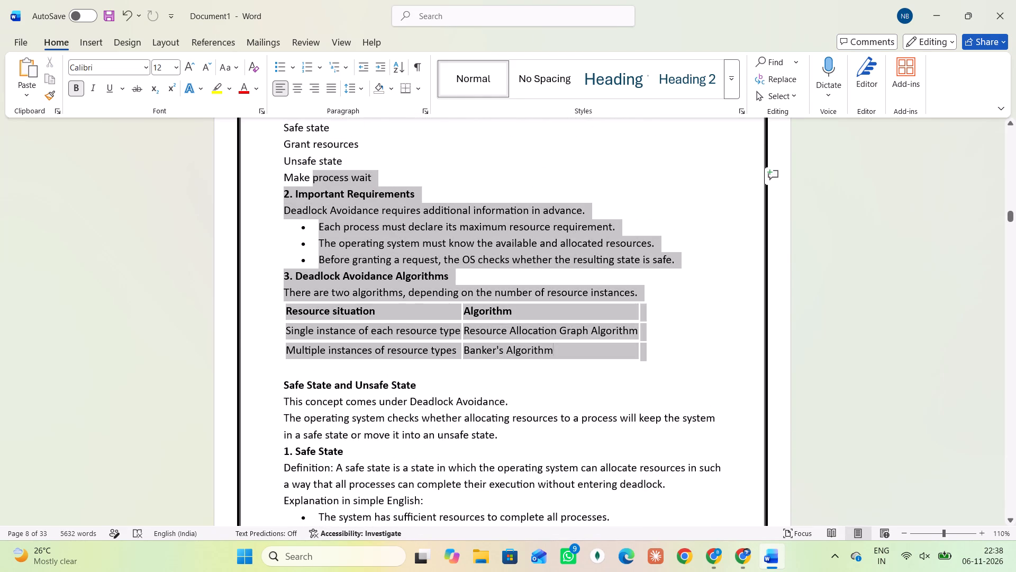
drag(322, 169, 276, 114)
key(BackSpace)
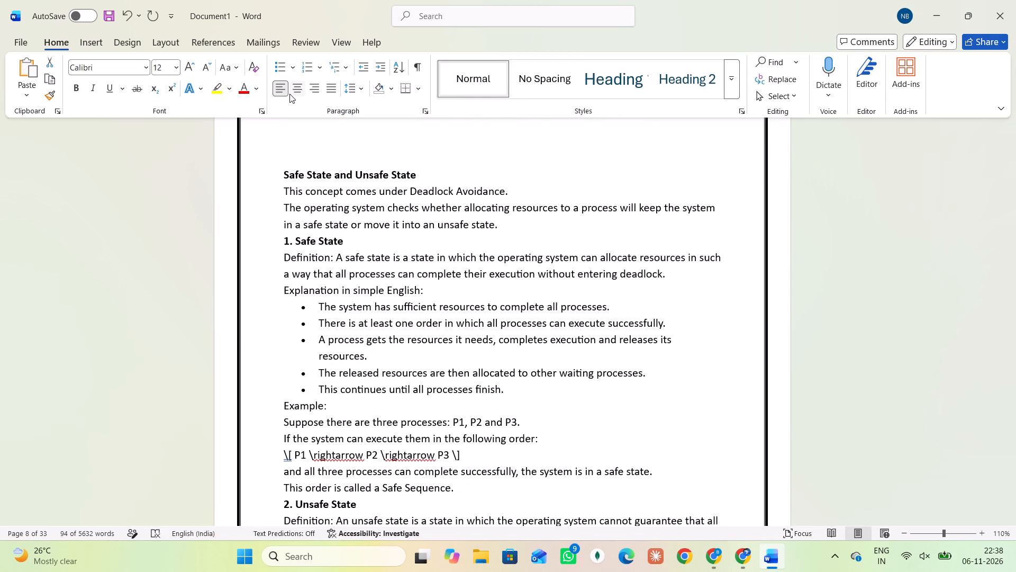
Replace the remaining "Deadlock Avoidance" text, from its heading through "Deadlock Avoidance process", with the cut sections 3 to 3.2.
scroll(340, 214, up, 1)
scroll(400, 240, up, 1)
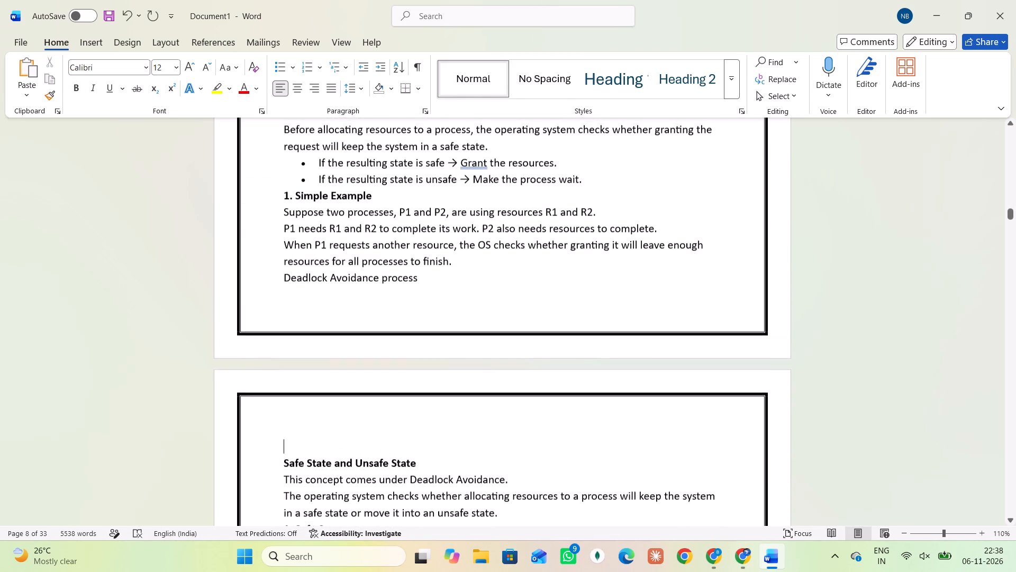
scroll(400, 240, up, 3)
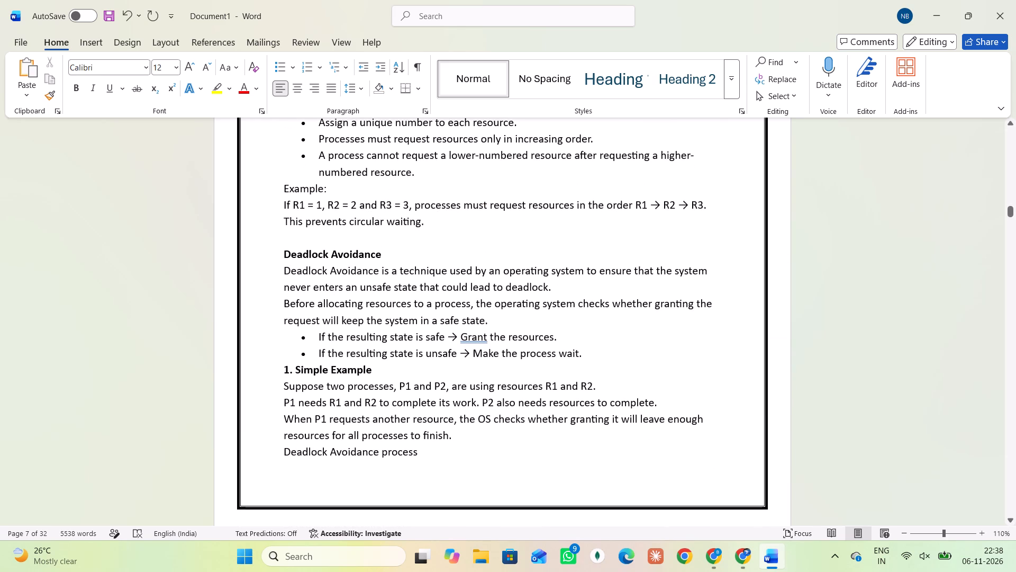
drag(425, 451, 286, 257)
key(ctrl+v)
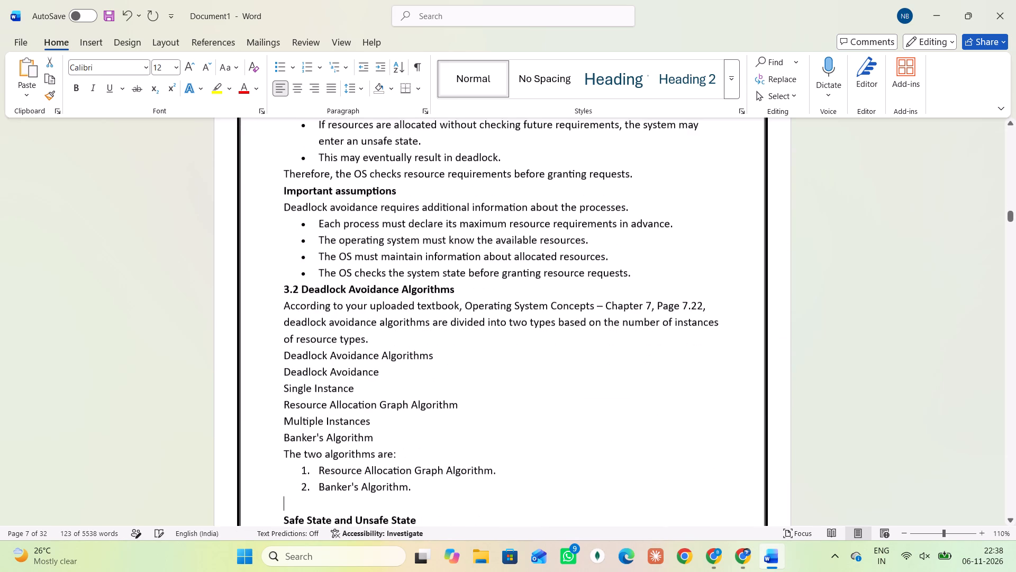
Read through the relocated sections 3.1 and 3.2, from the definition and assumptions to the list of avoidance algorithms.
scroll(332, 267, up, 1)
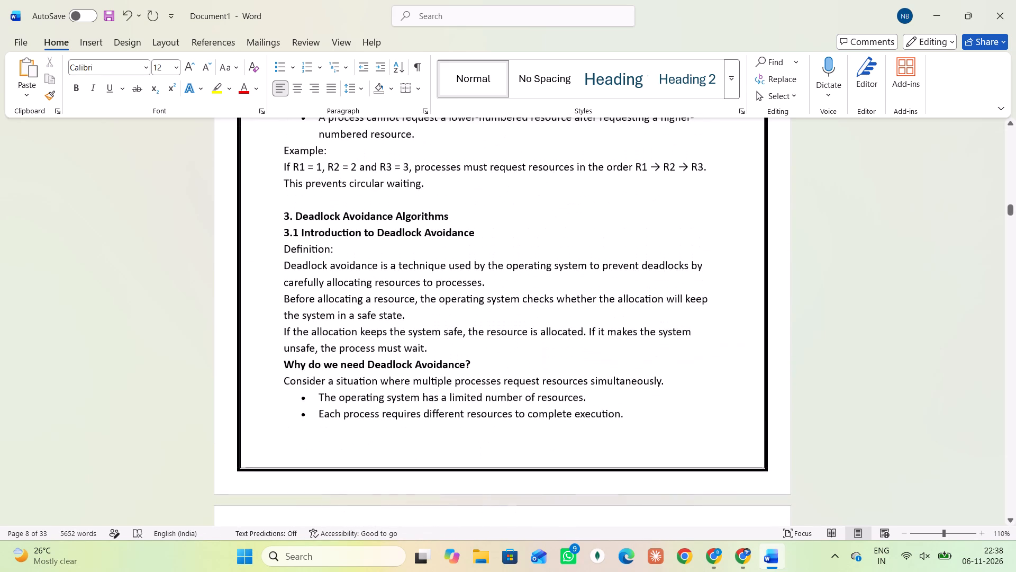
scroll(332, 267, up, 2)
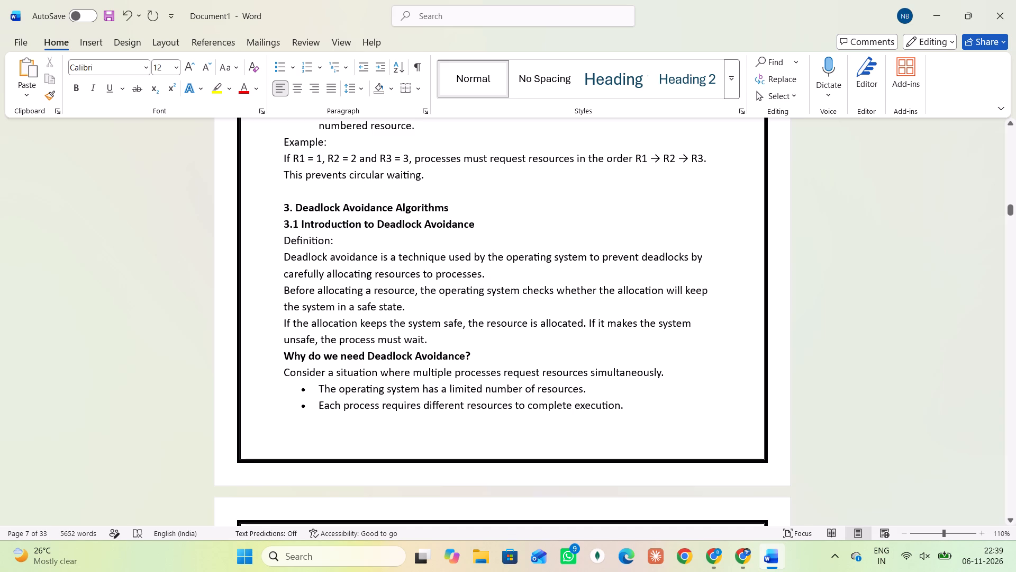
scroll(429, 256, down, 1)
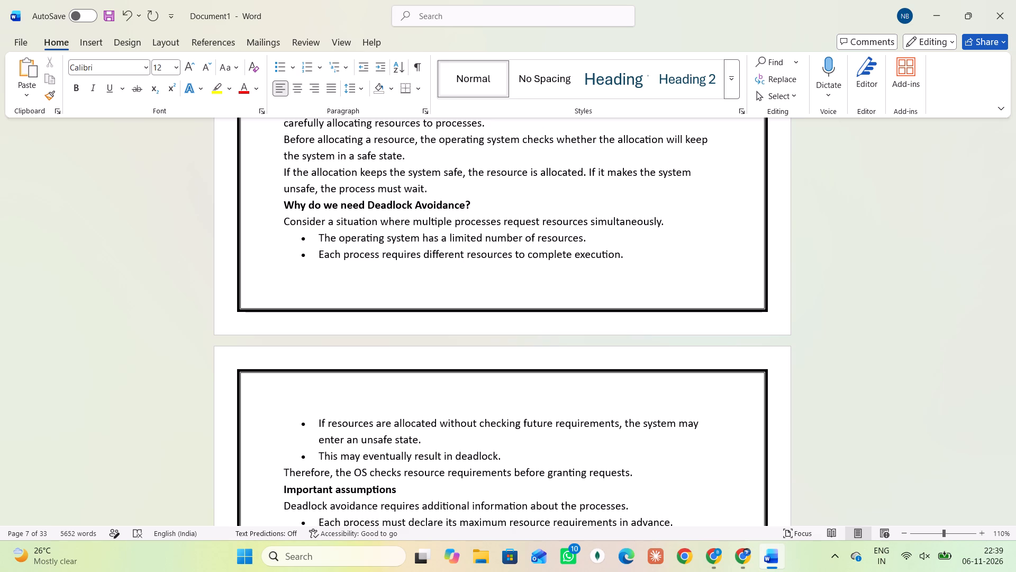
scroll(429, 256, down, 1)
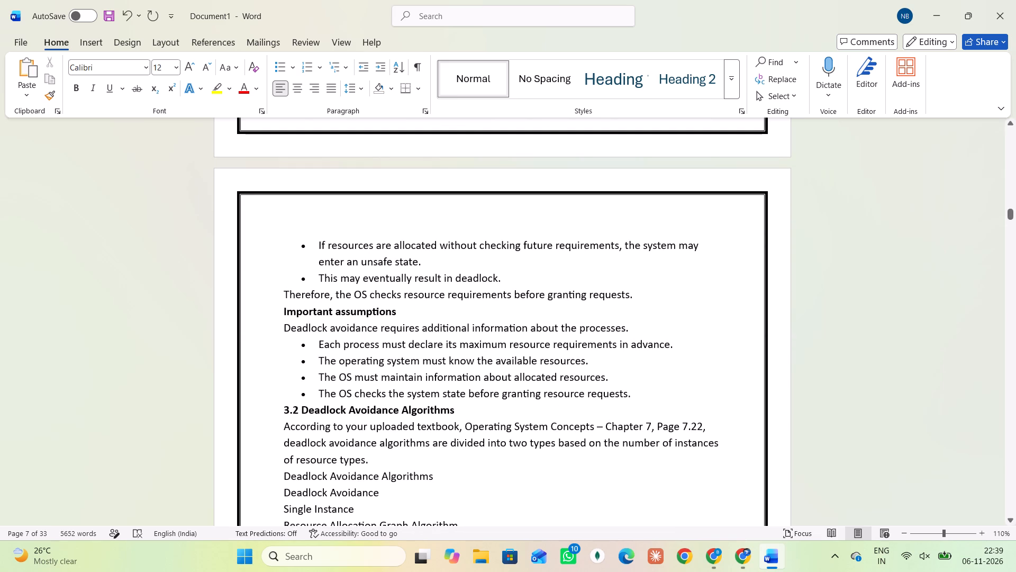
scroll(429, 256, up, 1)
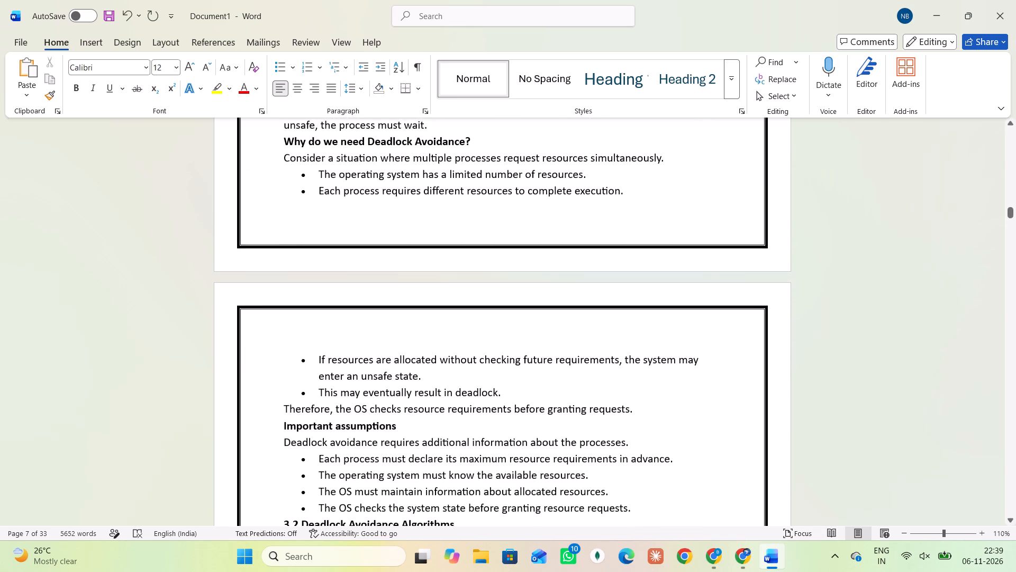
scroll(429, 256, down, 1)
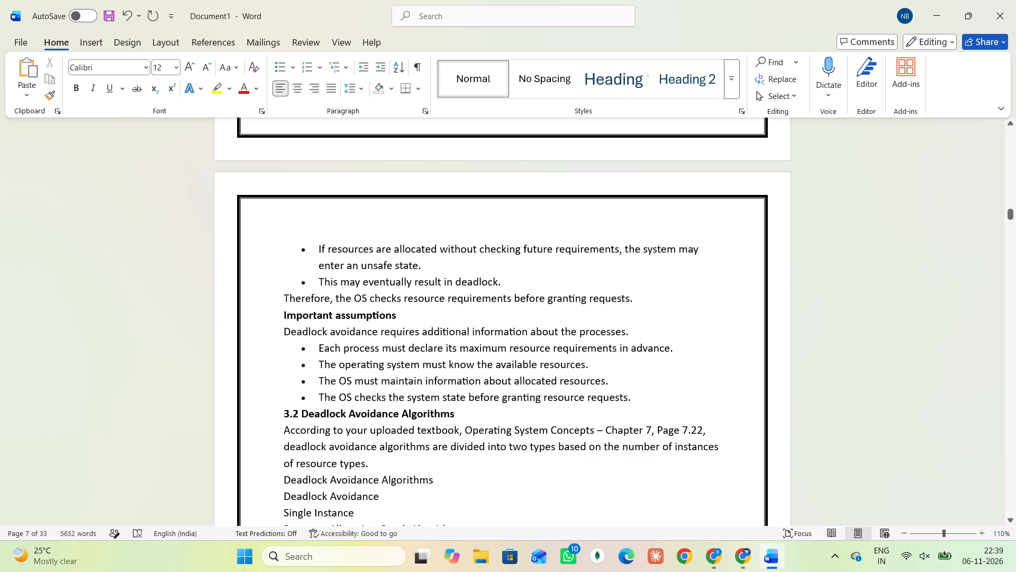
scroll(383, 325, down, 1)
scroll(444, 382, down, 1)
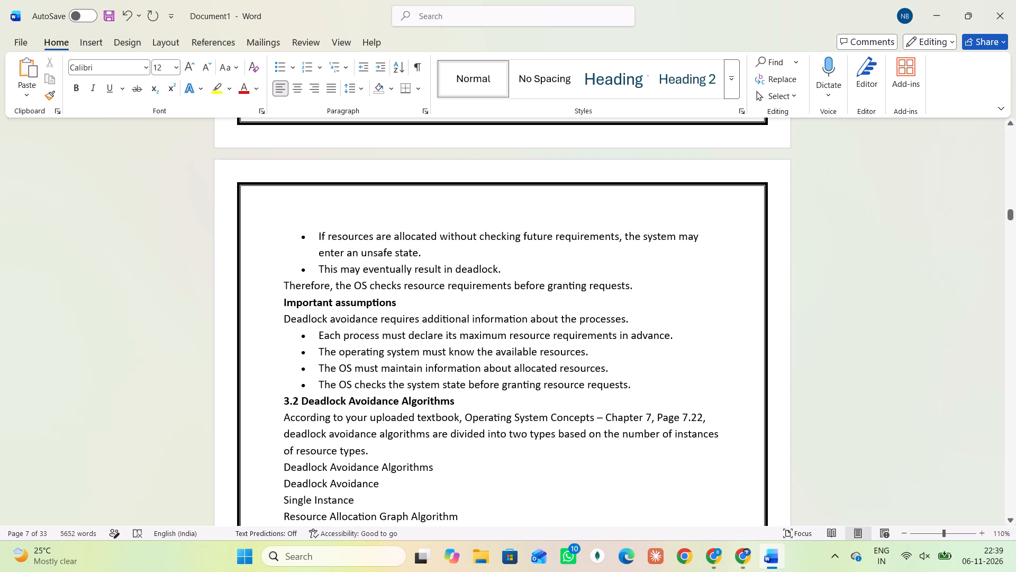
scroll(444, 382, down, 2)
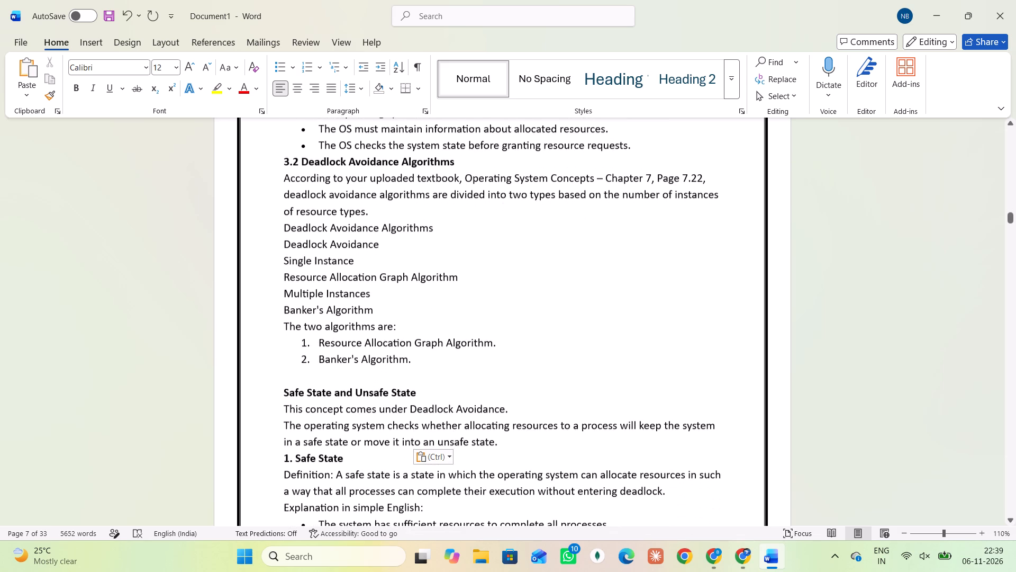
scroll(444, 382, down, 1)
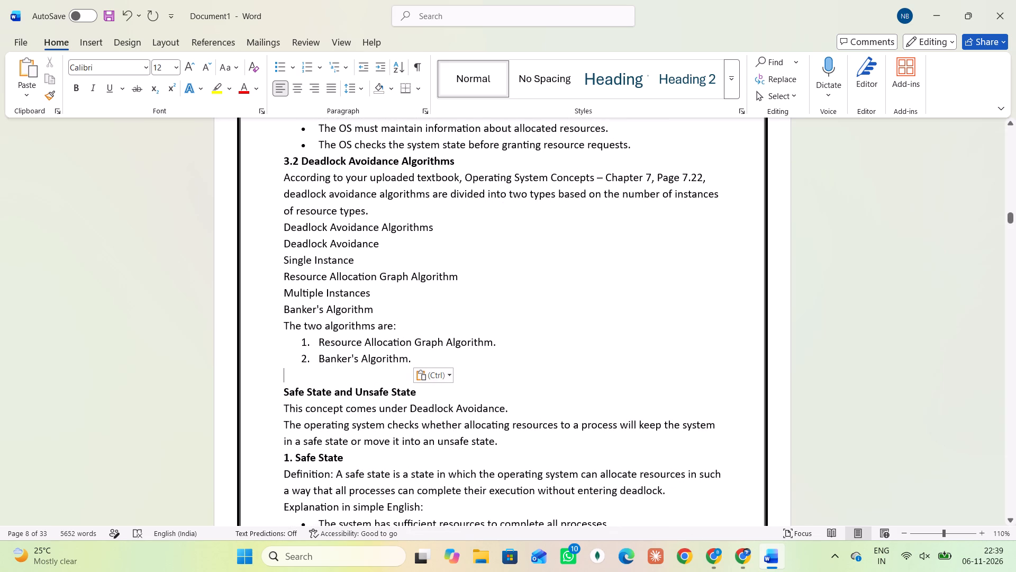
Delete the line "According to your uploaded textbook, Operating System Concepts – Chapter 7, Page 7.22," from section 3.2.
drag(716, 171, 271, 175)
key(BackSpace)
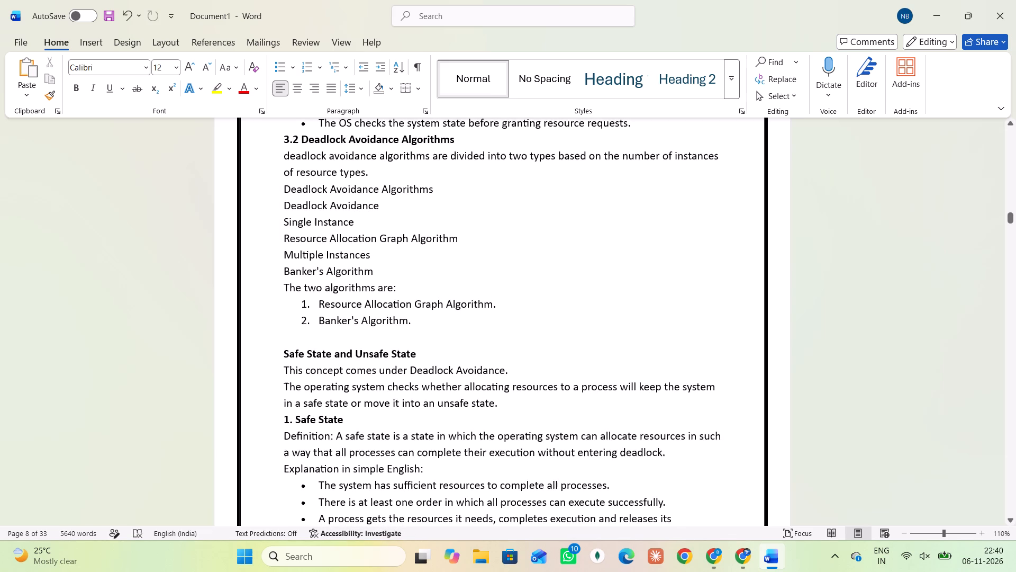
Read the safe and unsafe state notes and their example, briefly checking the ChatGPT conversation in Chrome.
scroll(362, 207, down, 1)
scroll(369, 259, down, 1)
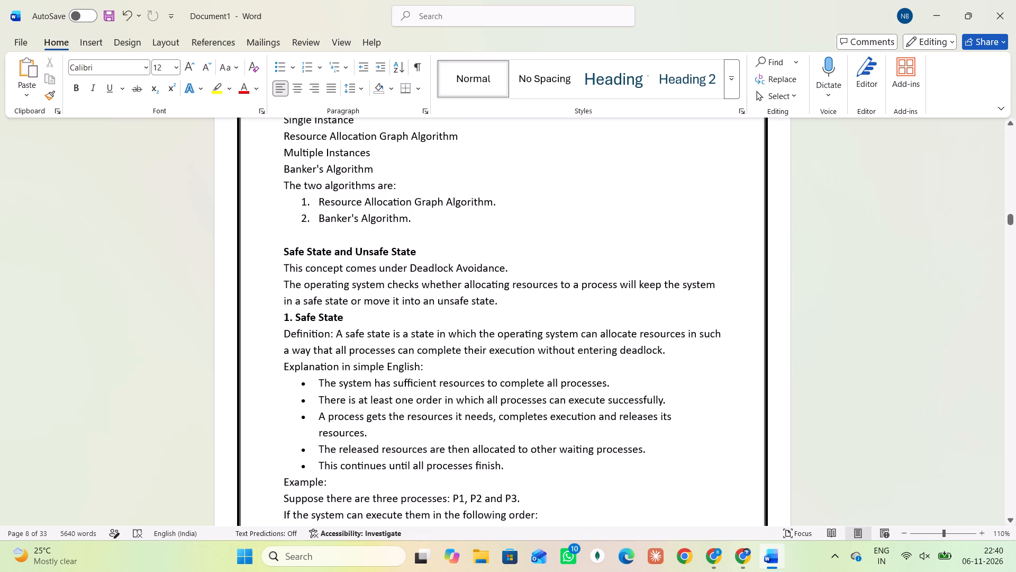
scroll(369, 259, down, 1)
scroll(476, 261, down, 1)
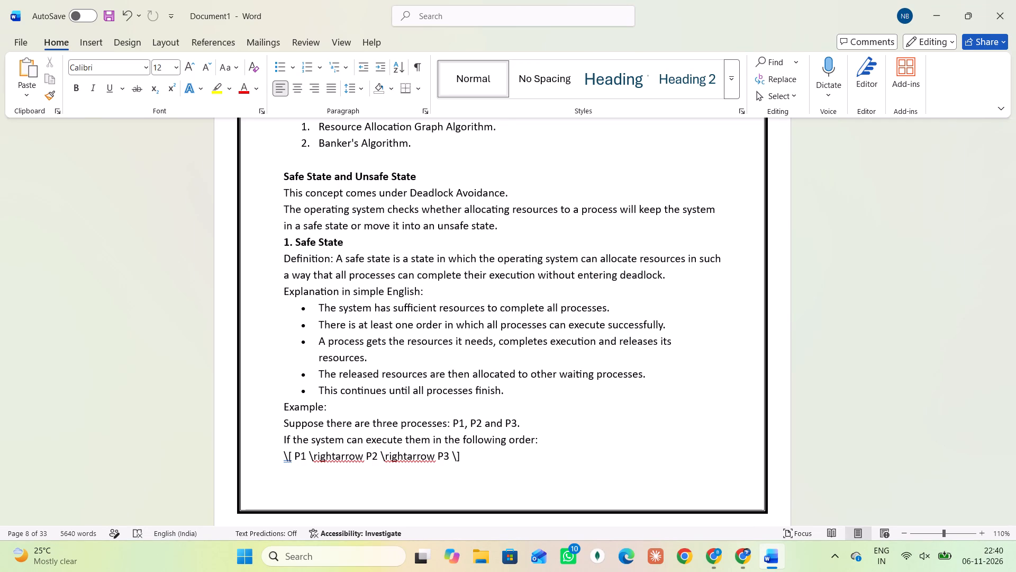
scroll(483, 347, down, 2)
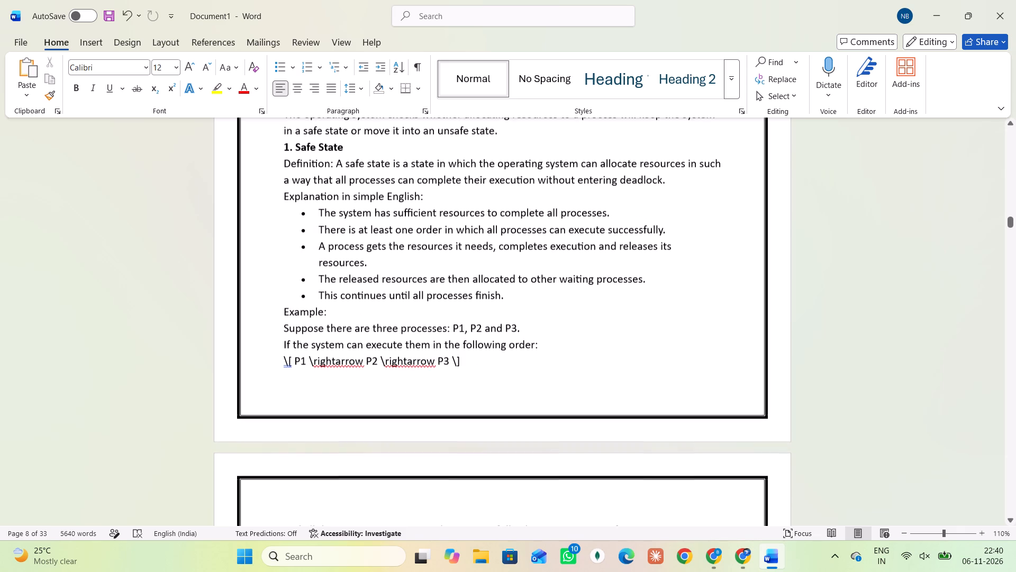
scroll(483, 347, down, 1)
key(alt+Tab)
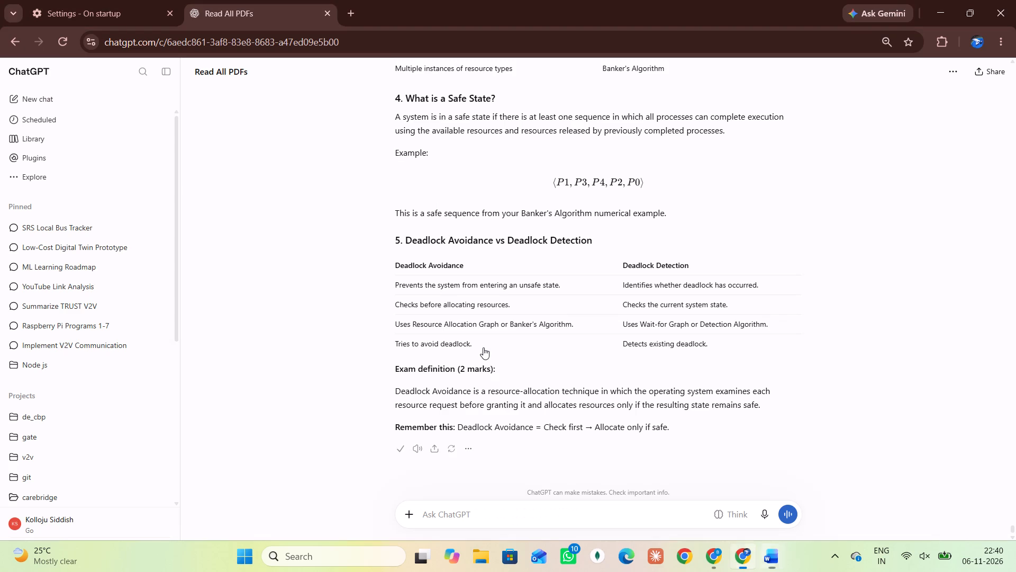
scroll(483, 347, up, 12)
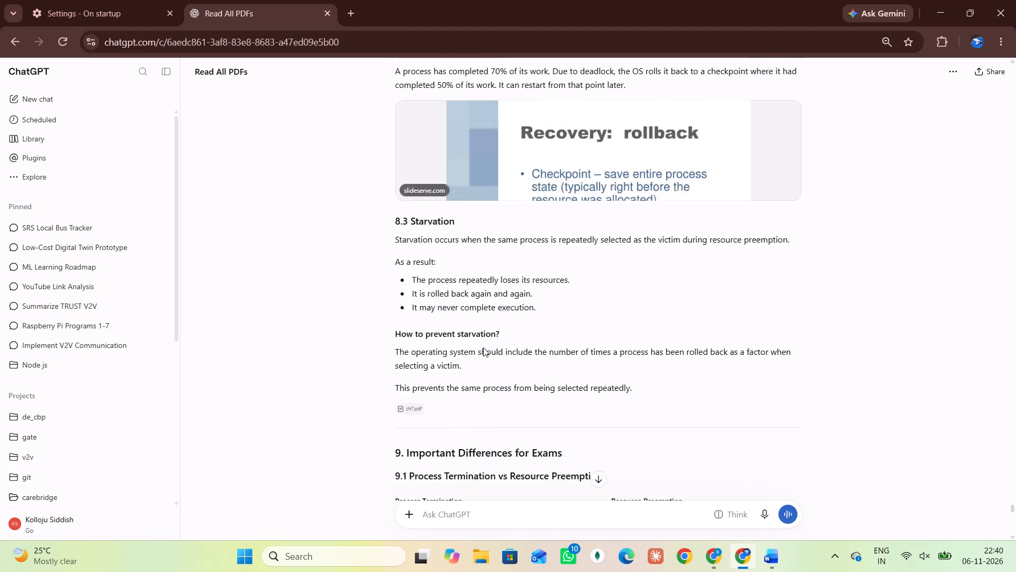
scroll(483, 347, up, 8)
key(alt+Tab)
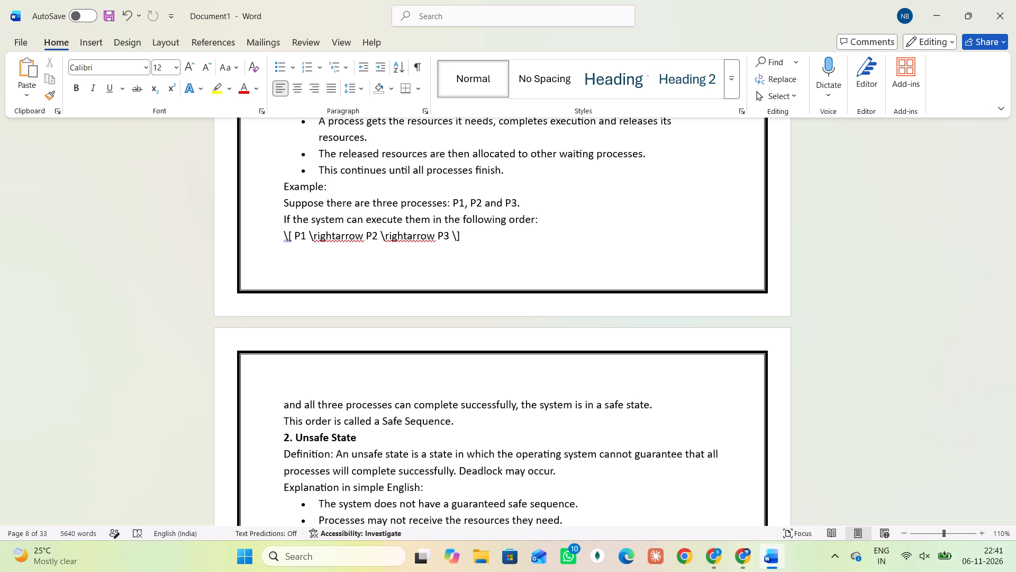
scroll(430, 361, down, 2)
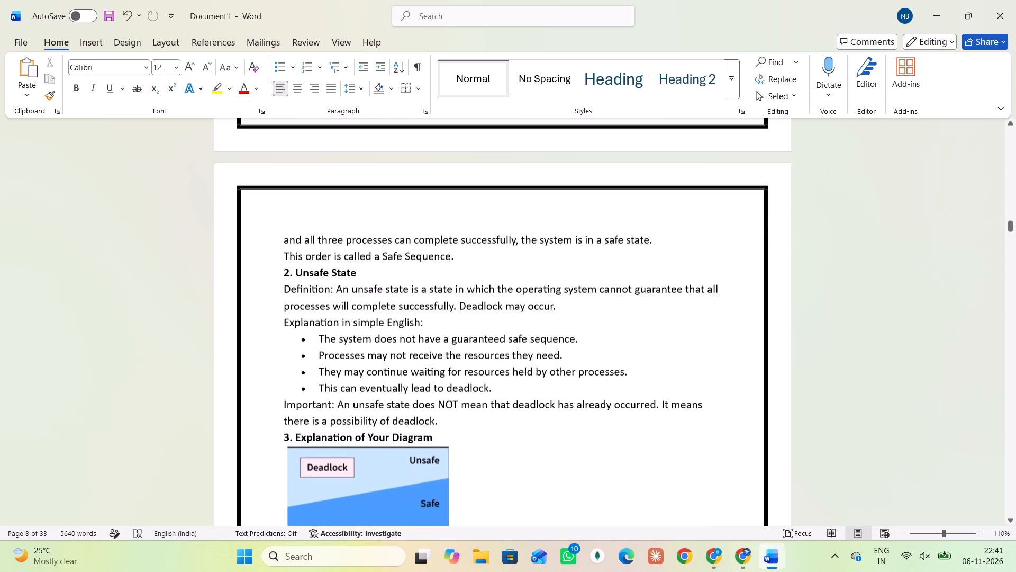
scroll(434, 343, down, 1)
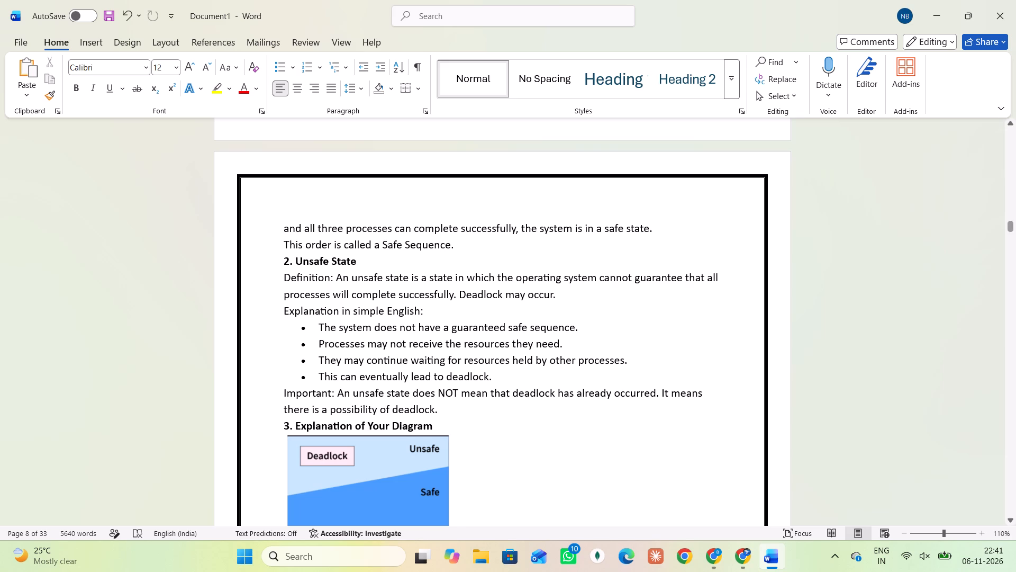
Read the unsafe state notes, the diagram explanation and the opening of section 3.3 on the Resource Allocation Graph Algorithm.
scroll(424, 471, down, 1)
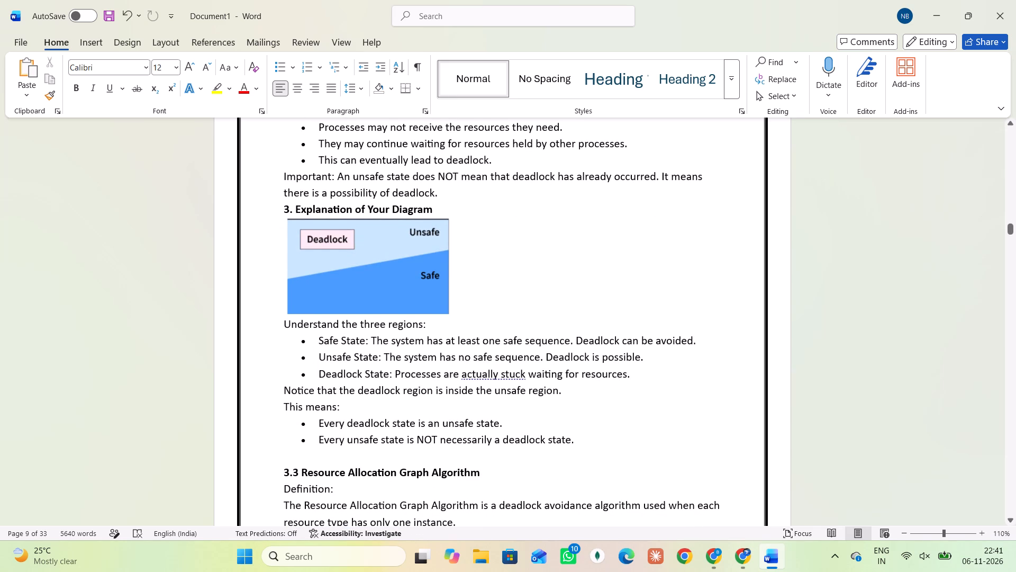
scroll(379, 348, down, 1)
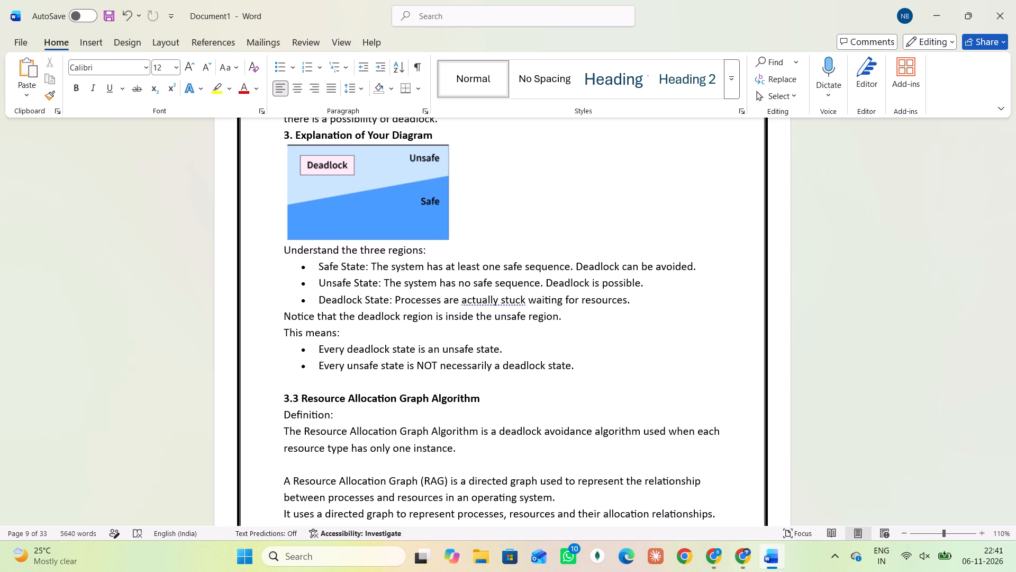
scroll(567, 290, down, 2)
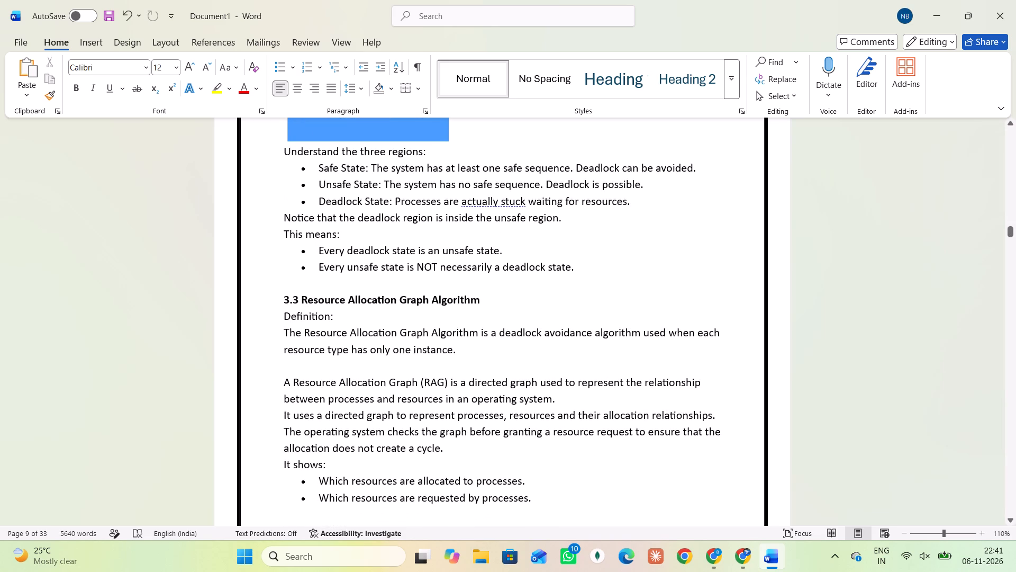
scroll(516, 292, down, 1)
scroll(516, 292, up, 1)
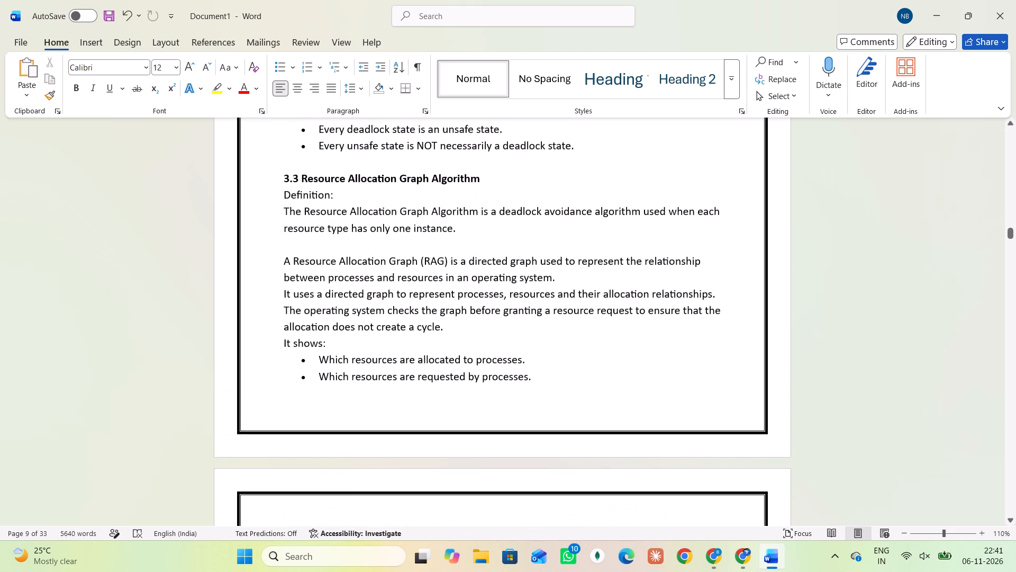
scroll(516, 292, up, 1)
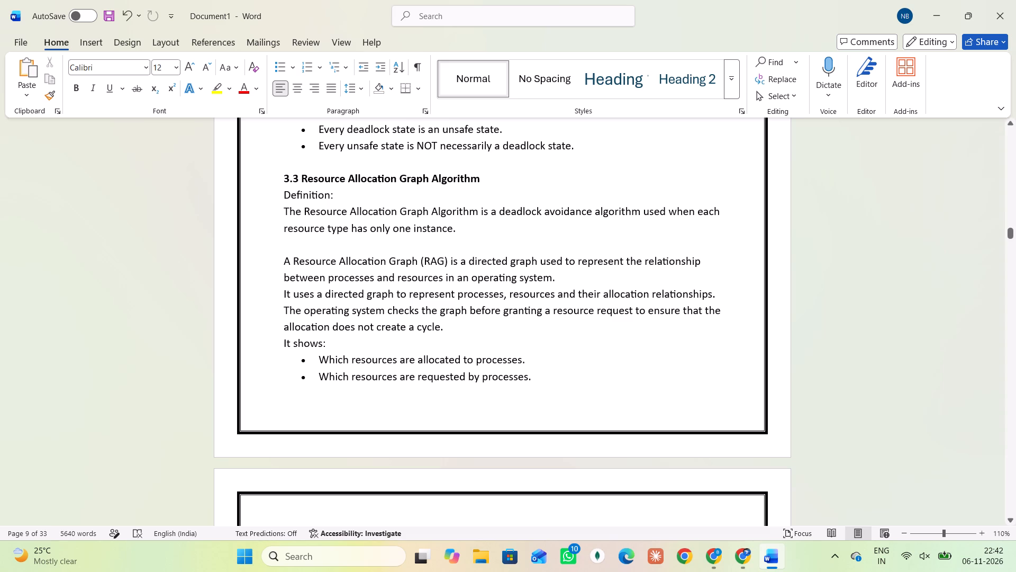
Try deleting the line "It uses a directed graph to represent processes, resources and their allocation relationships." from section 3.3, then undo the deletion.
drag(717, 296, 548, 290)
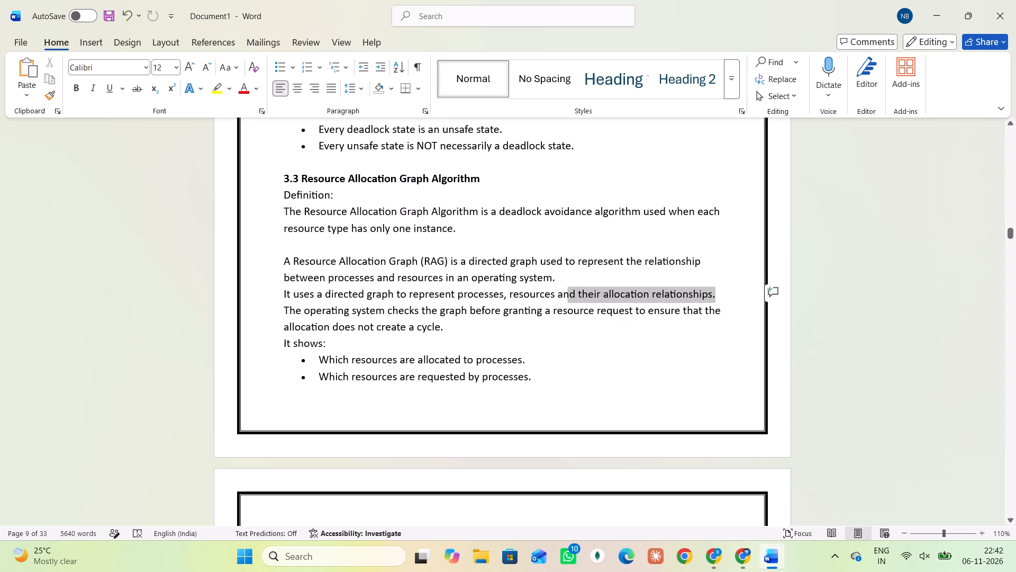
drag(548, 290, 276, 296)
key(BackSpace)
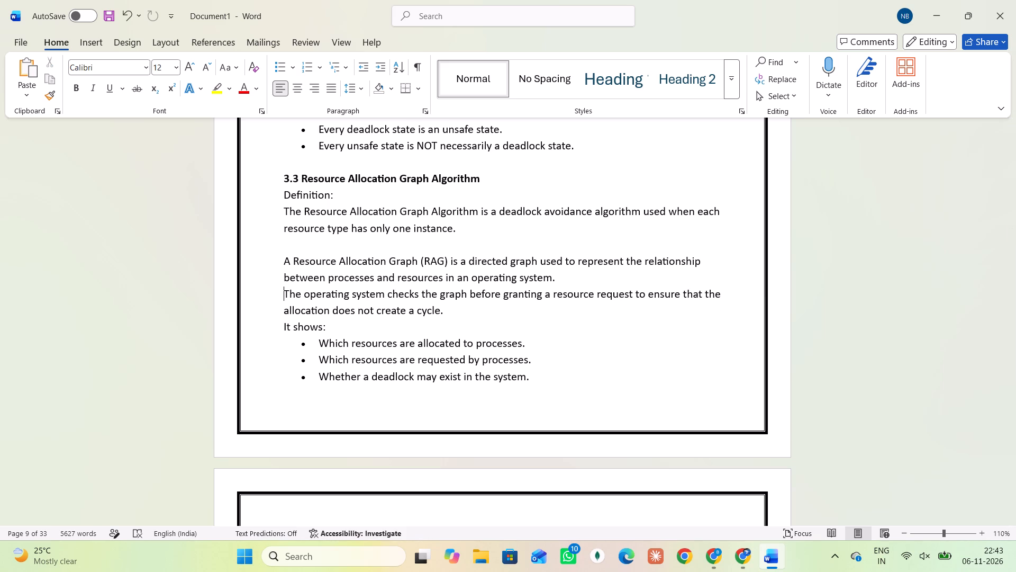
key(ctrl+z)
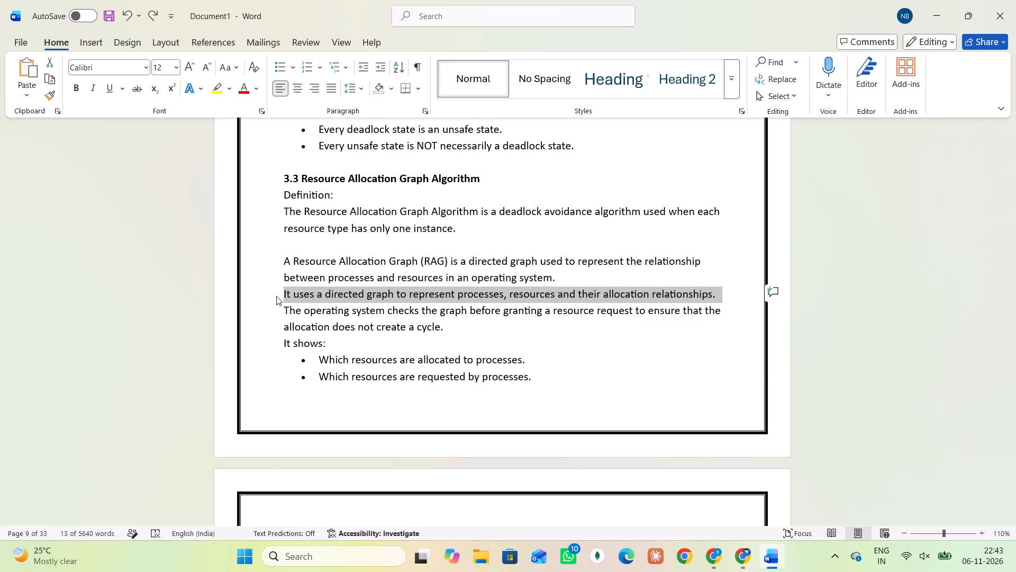
Read on through section 3.3, from what the graph shows and the cycle check to the Components of Resource Allocation Graph.
scroll(308, 330, down, 1)
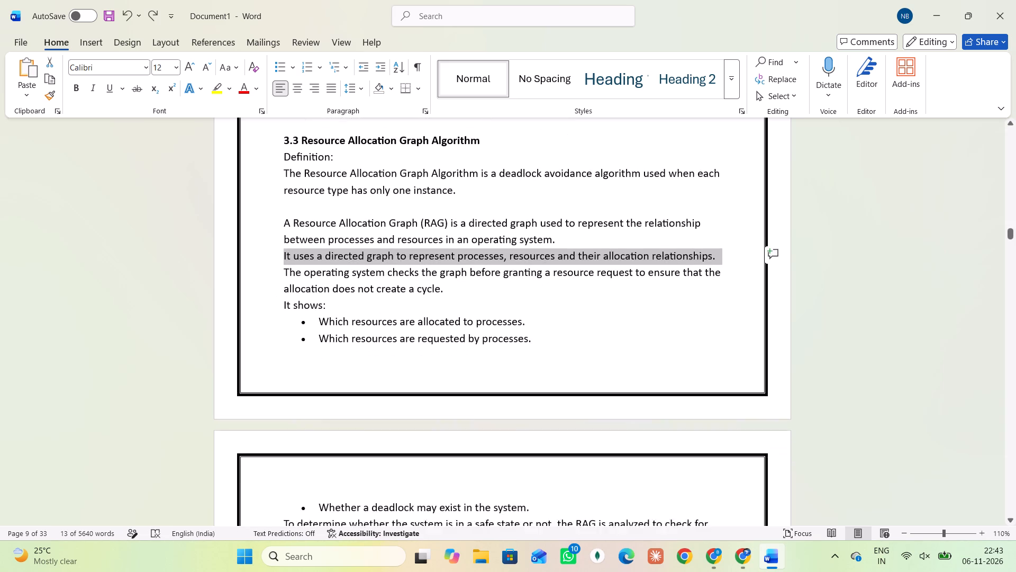
scroll(308, 330, down, 1)
click(308, 330)
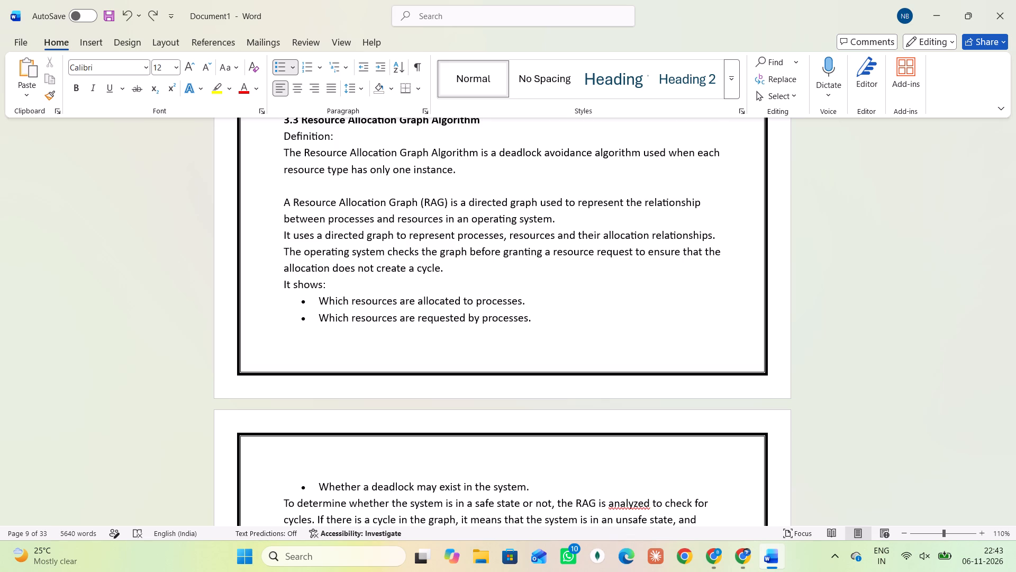
scroll(308, 330, down, 1)
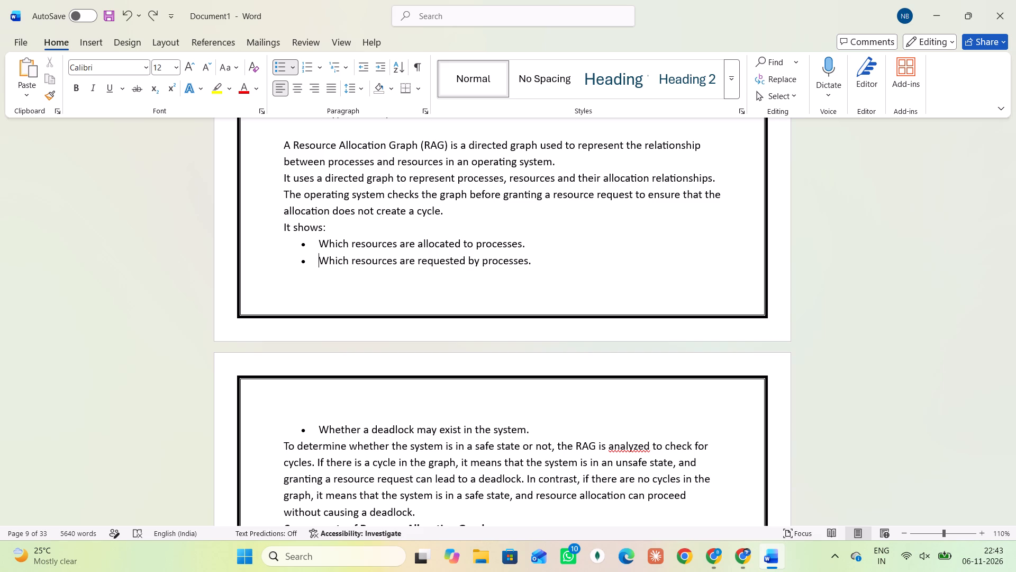
scroll(308, 330, down, 1)
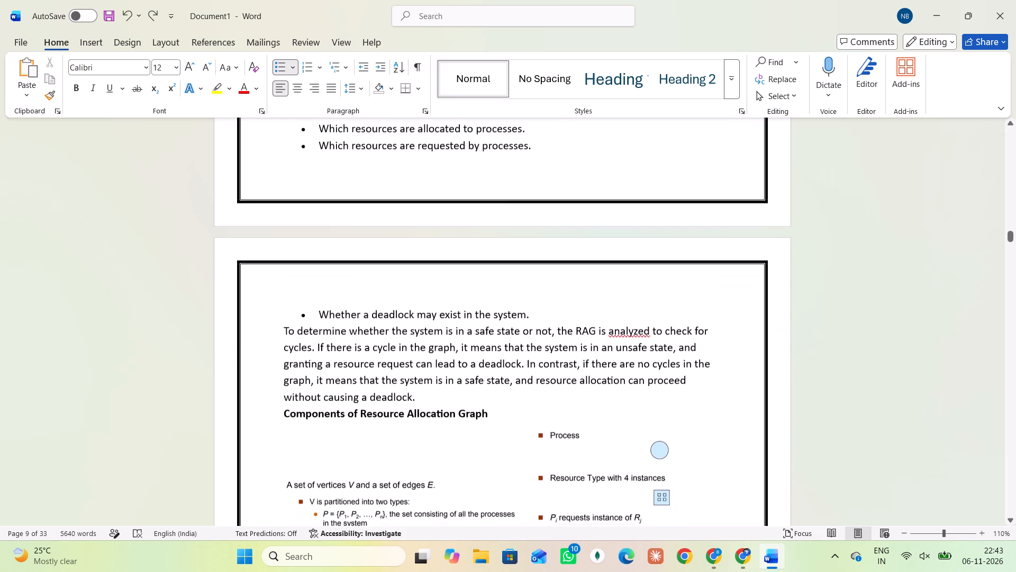
scroll(308, 330, down, 2)
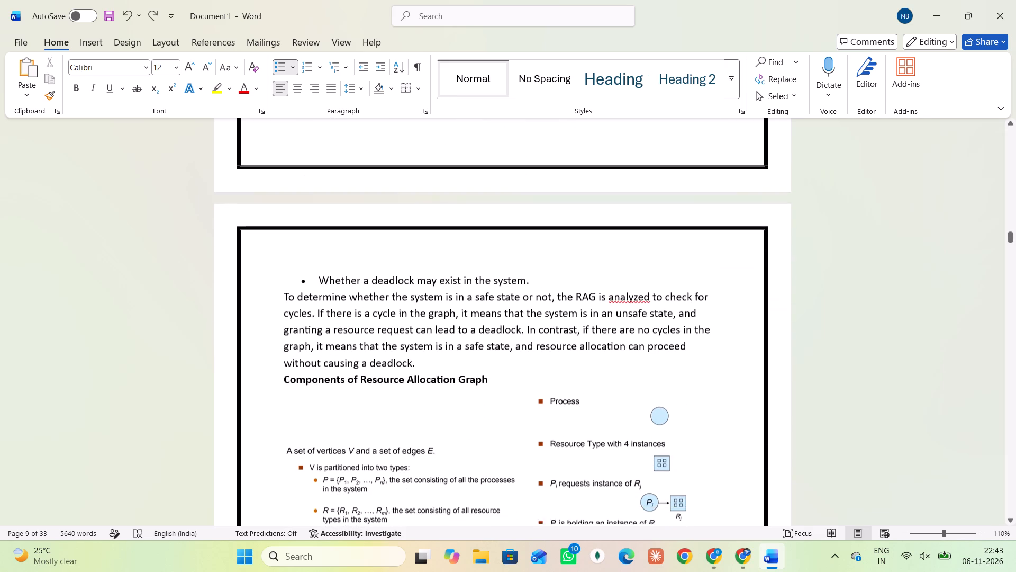
scroll(308, 330, down, 1)
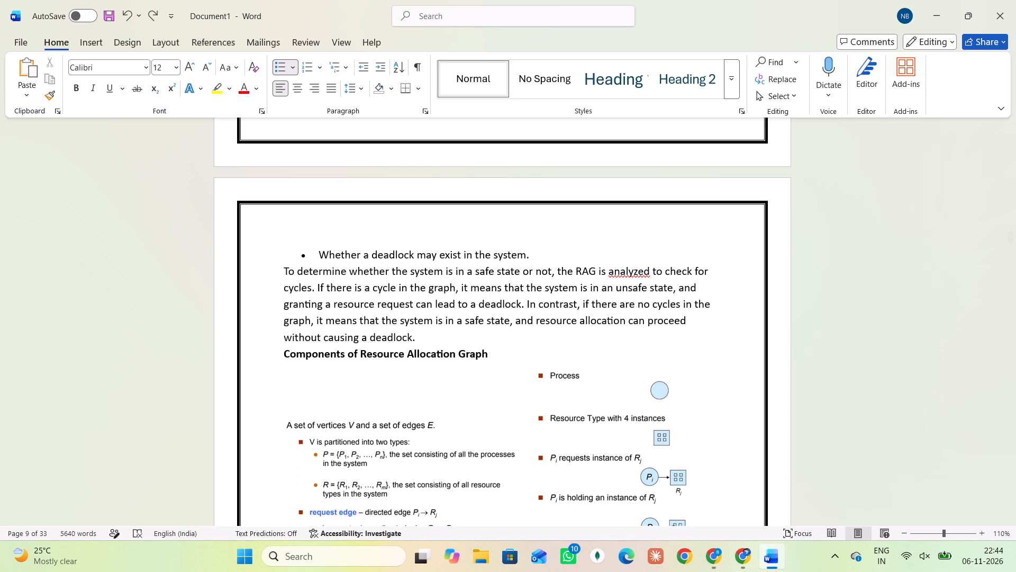
scroll(308, 330, down, 1)
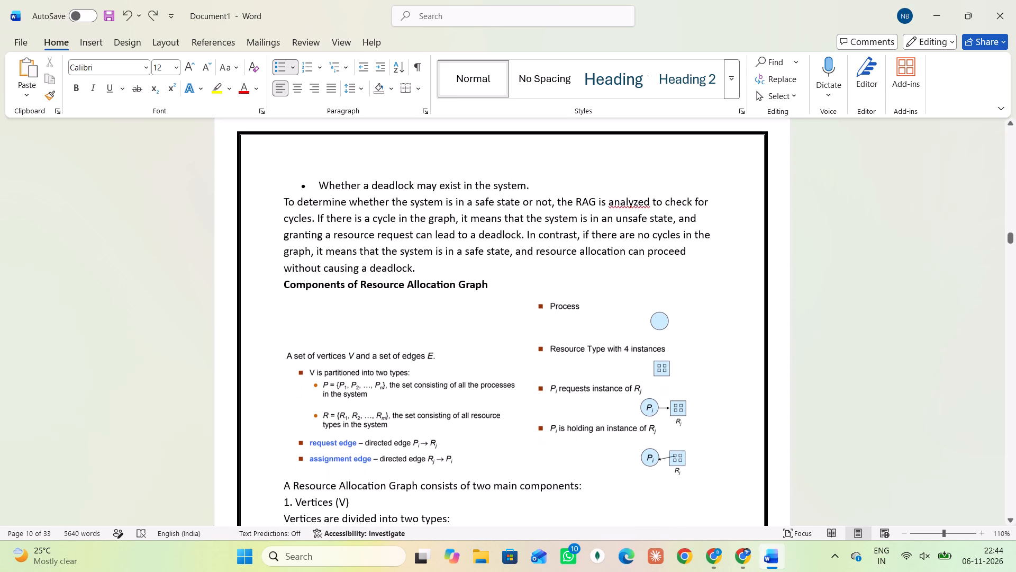
scroll(308, 330, down, 1)
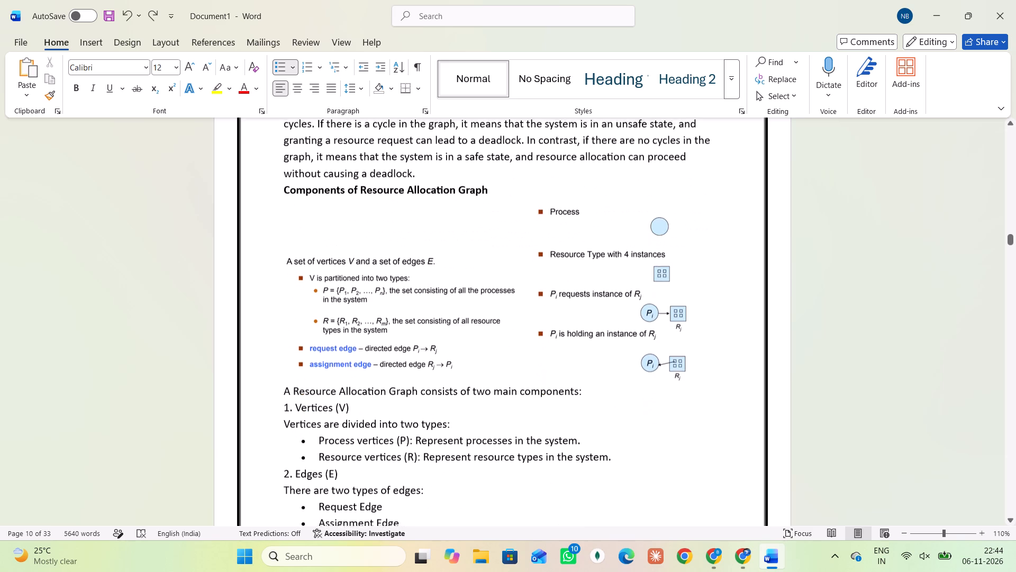
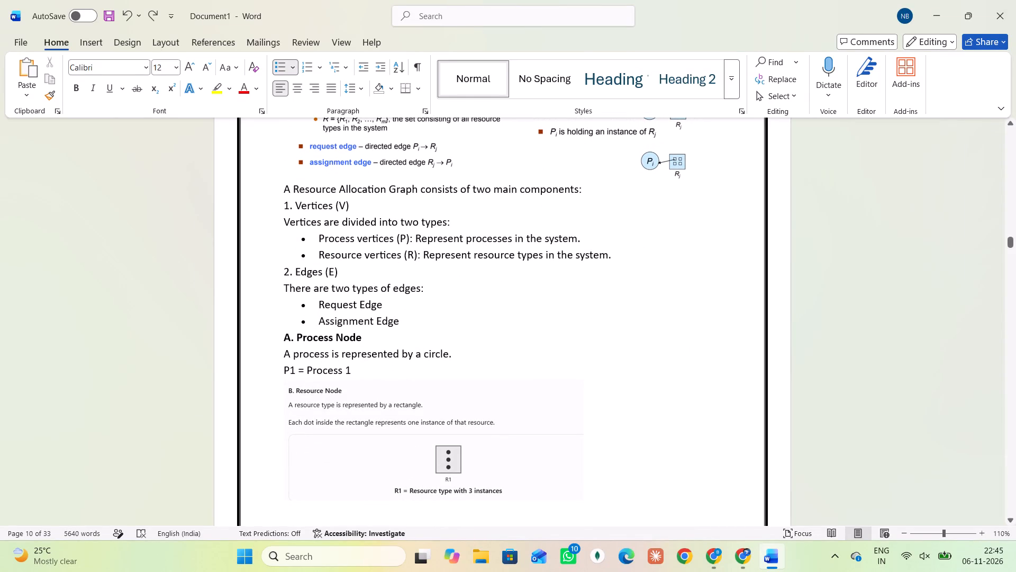
Read the Resource Node, Request Edge and Assignment Edge diagrams, continuing to the Claim Edge notes.
scroll(425, 285, down, 1)
click(474, 238)
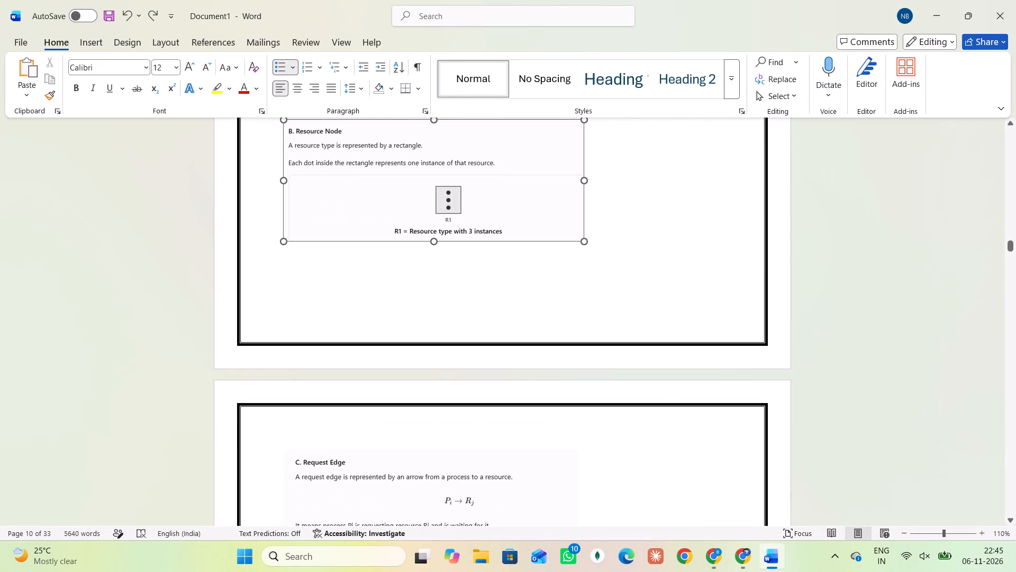
scroll(474, 238, up, 1)
scroll(474, 238, right, 1)
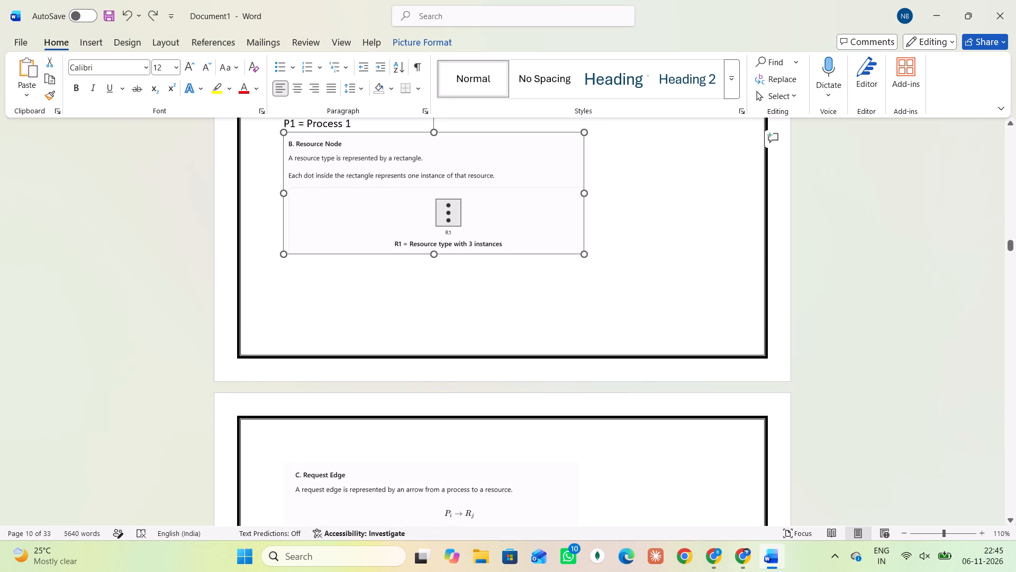
scroll(474, 238, right, 1)
scroll(474, 238, down, 1)
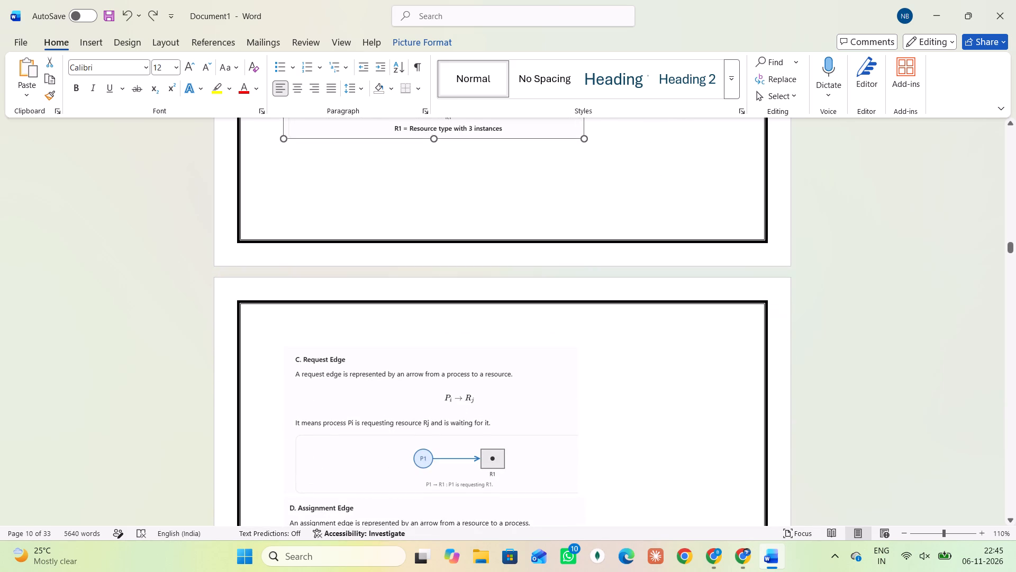
scroll(474, 238, down, 1)
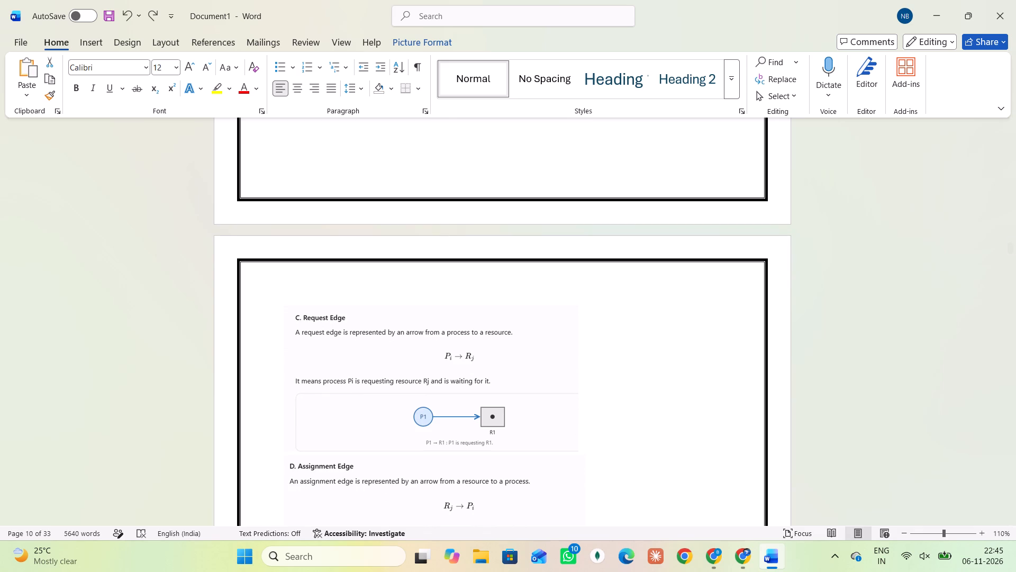
scroll(474, 238, down, 2)
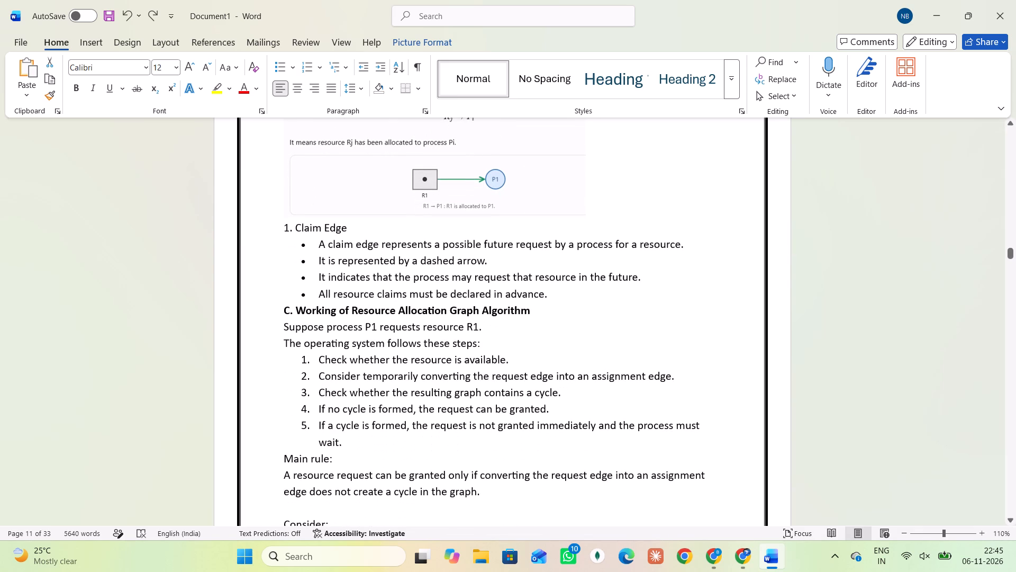
Delete the "1. Claim Edge" heading and its four bullet points above "C. Working of Resource Allocation Graph Algorithm".
right_drag(555, 296, 288, 214)
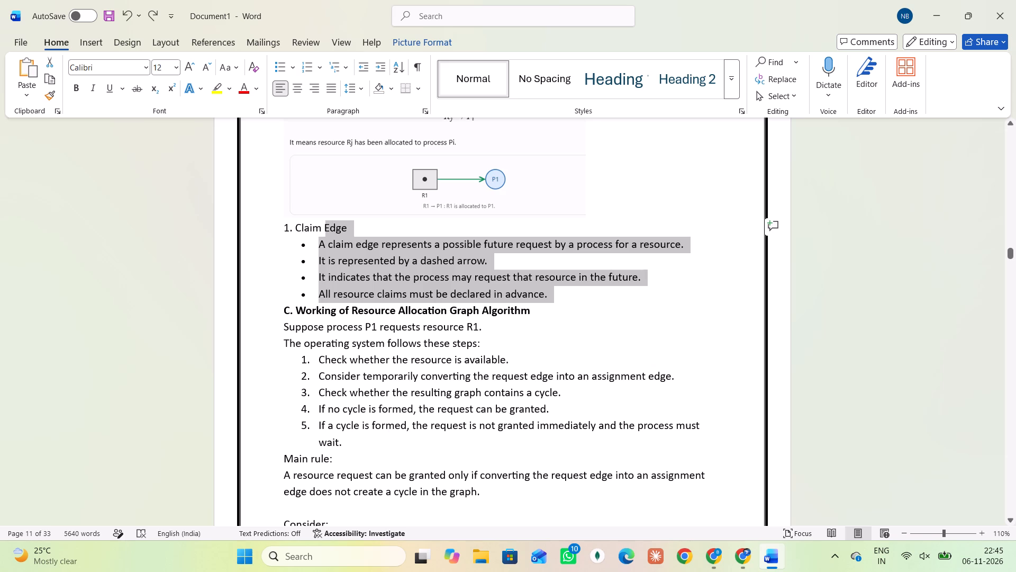
right_drag(288, 214, 280, 228)
key(BackSpace)
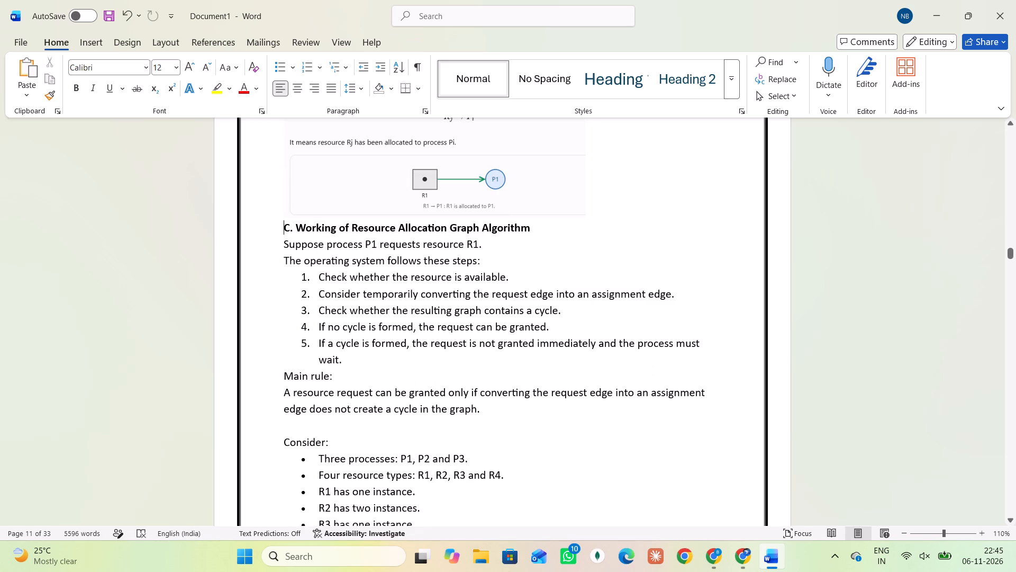
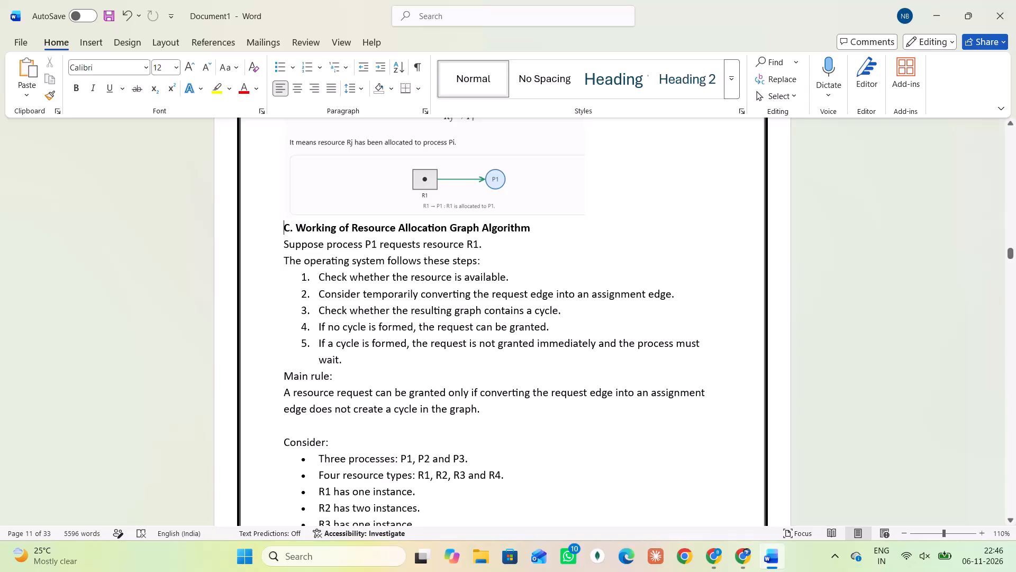
Review the opening of section 3.3 Resource Allocation Graph Algorithm, from its definition to the Components of Resource Allocation Graph heading.
scroll(305, 301, up, 7)
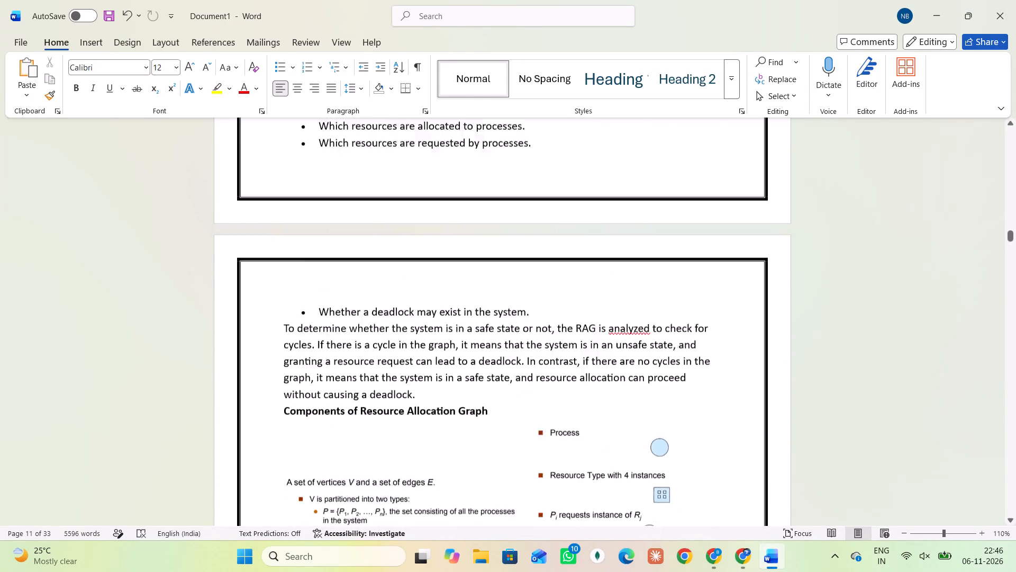
scroll(305, 301, up, 2)
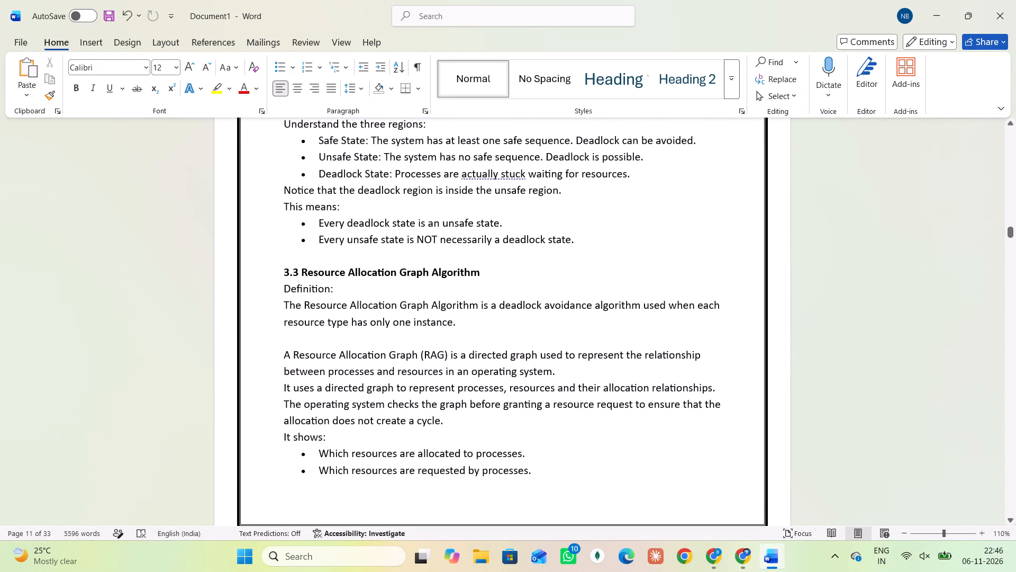
scroll(305, 301, down, 2)
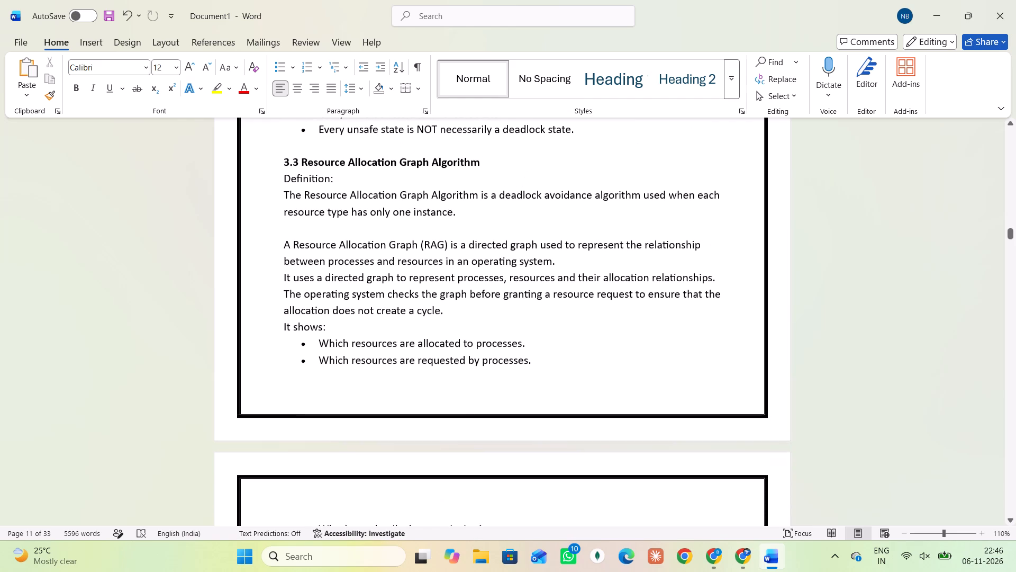
scroll(305, 301, down, 1)
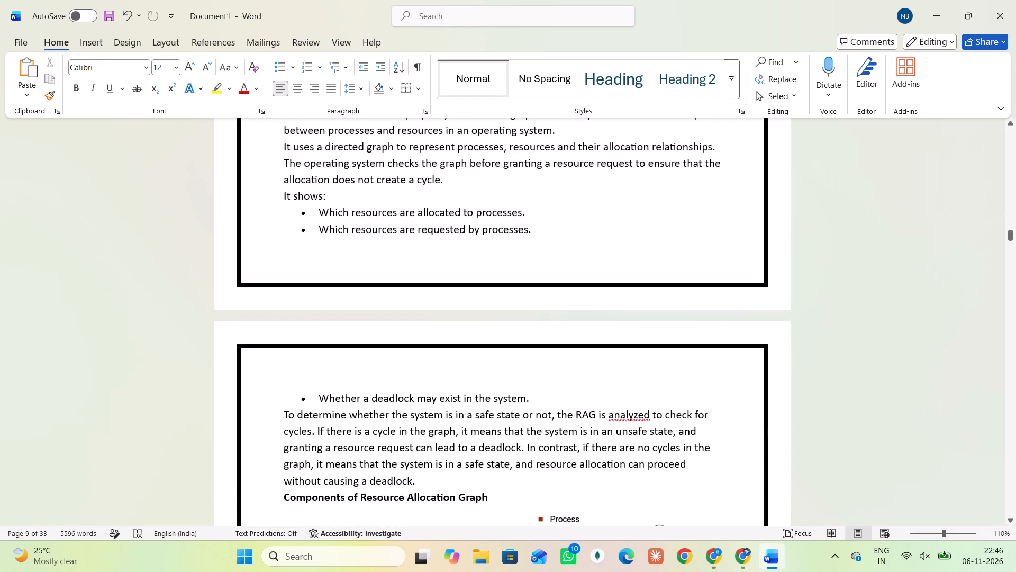
scroll(305, 301, down, 1)
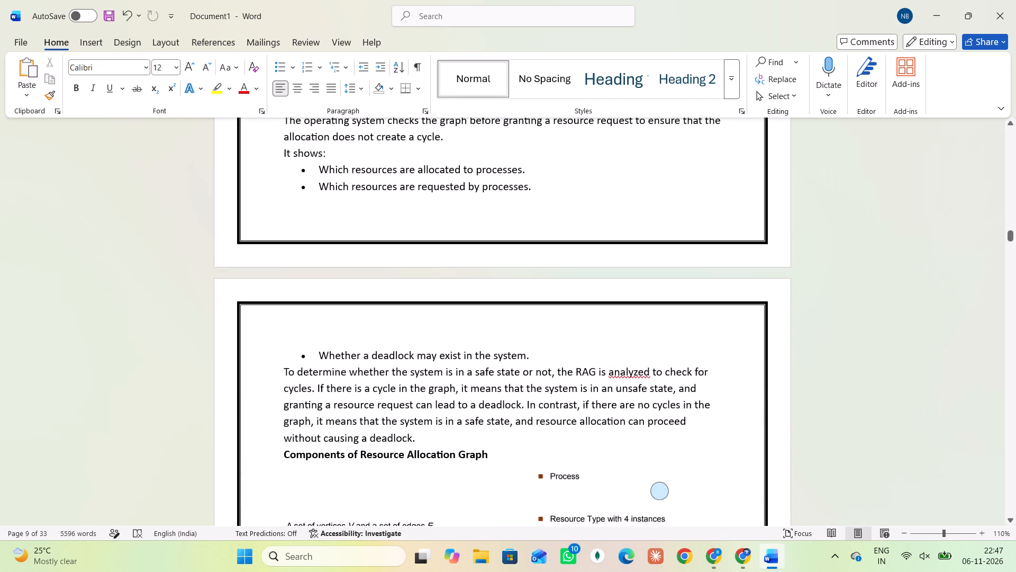
Read the "C. Working of Resource Allocation Graph Algorithm" notes and the three-process example with its diagram, down to section 2.5.
scroll(305, 301, down, 8)
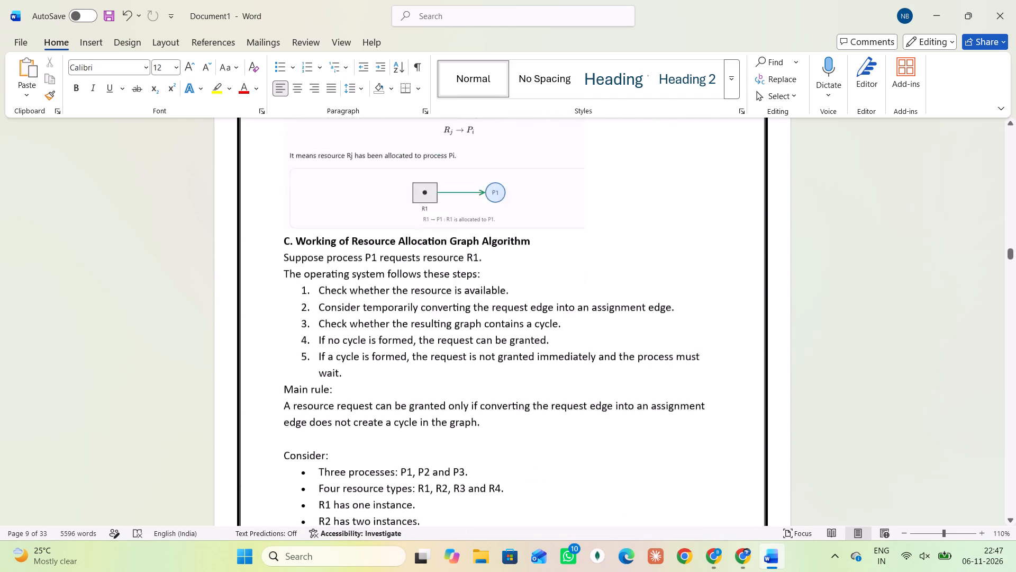
scroll(305, 301, down, 1)
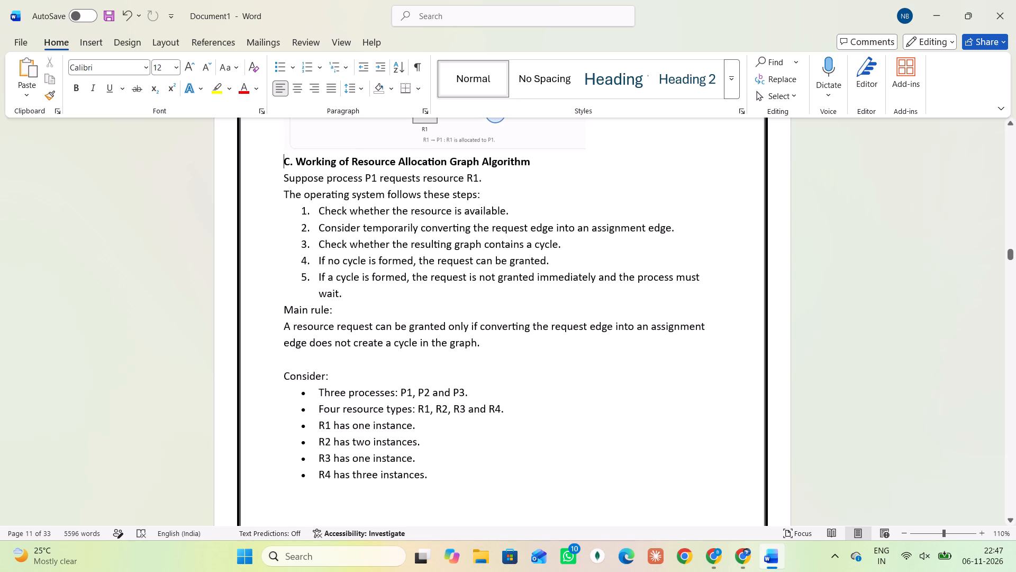
scroll(305, 301, down, 2)
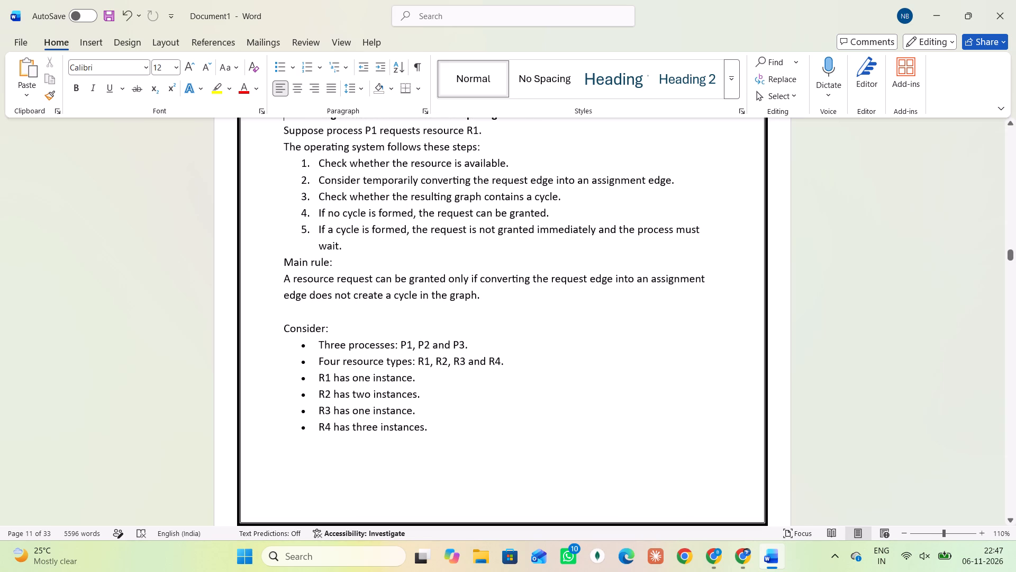
scroll(305, 301, down, 1)
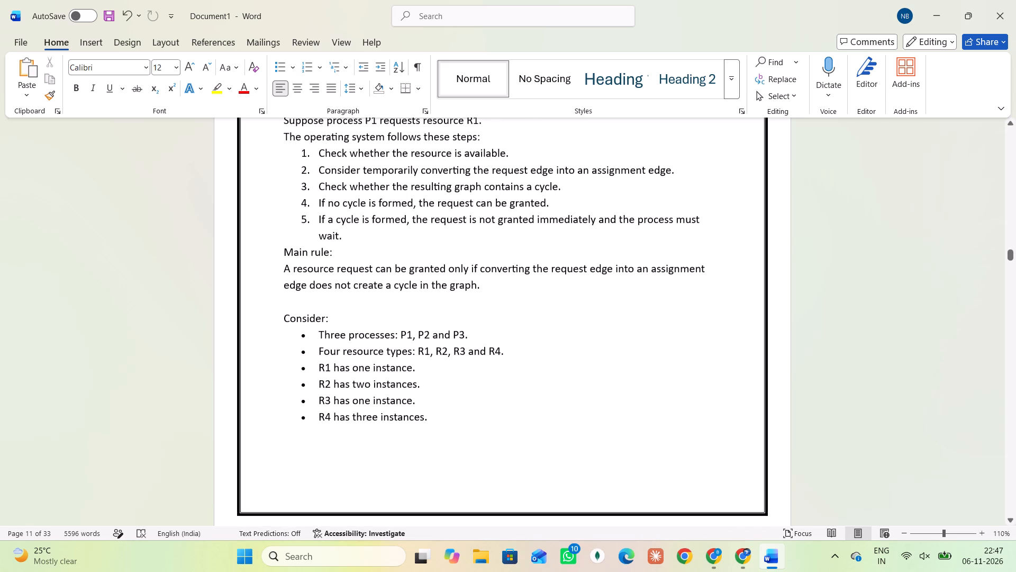
scroll(305, 301, down, 1)
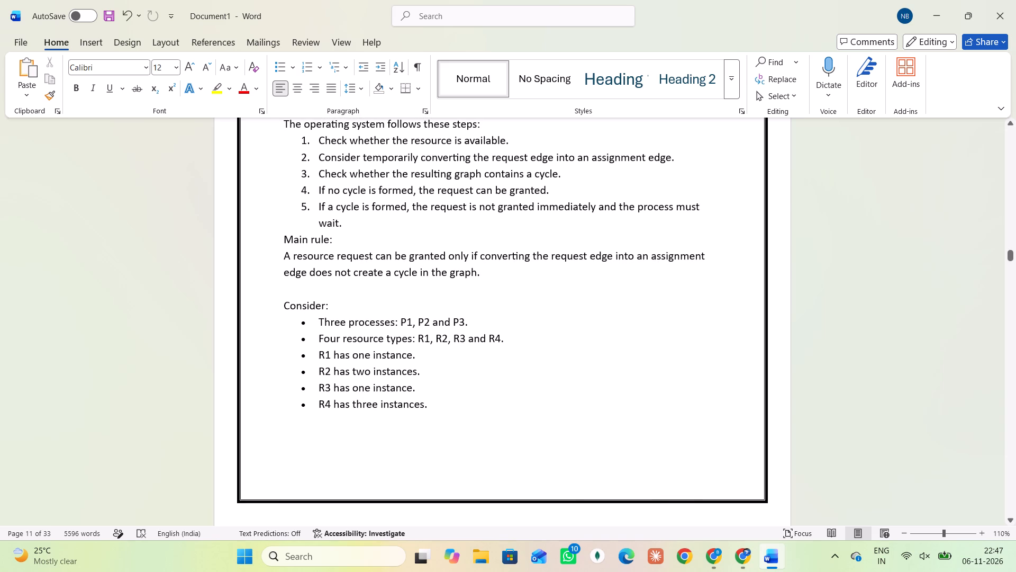
scroll(305, 301, down, 1)
scroll(305, 301, right, 1)
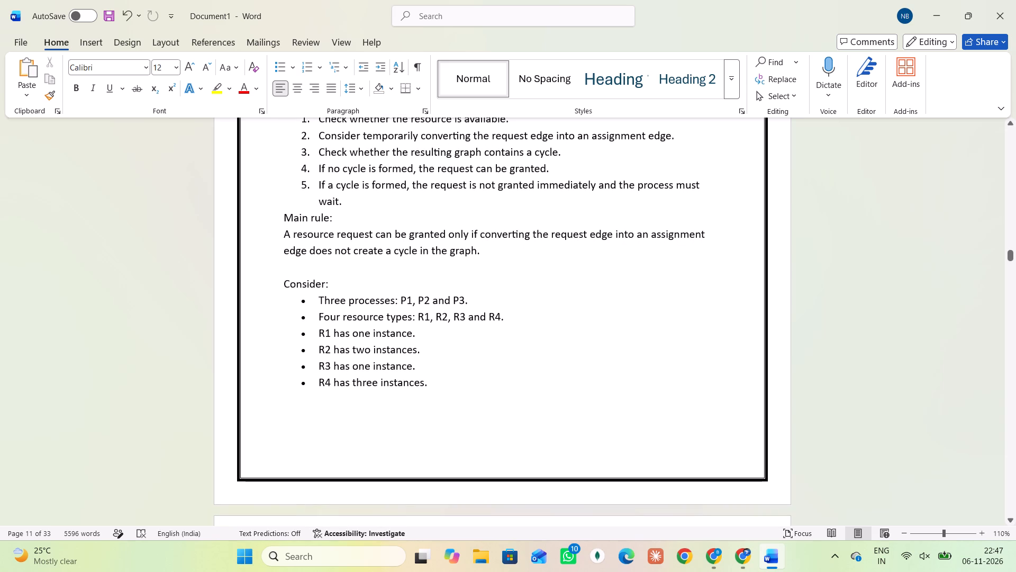
scroll(305, 301, down, 1)
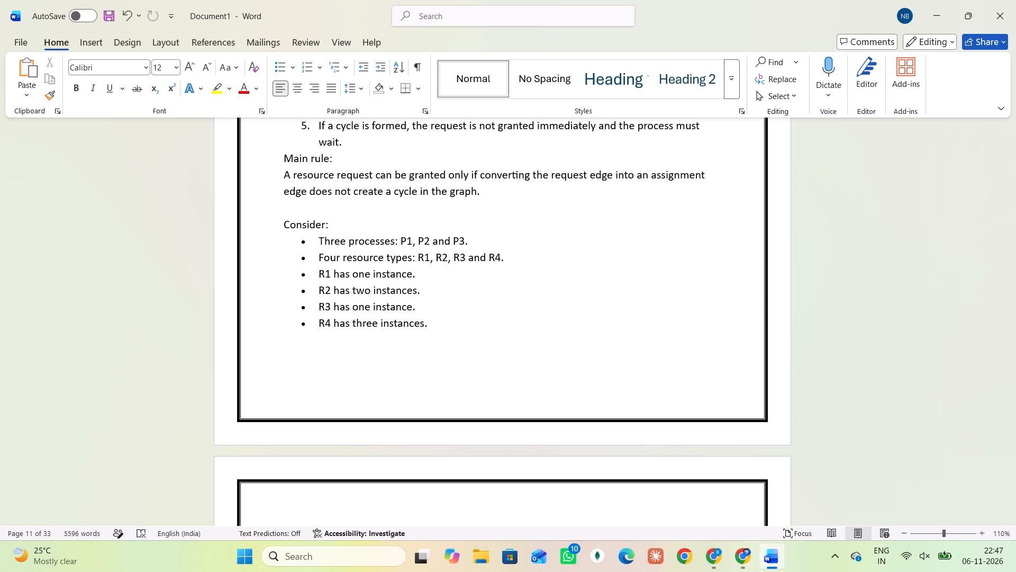
scroll(305, 301, down, 1)
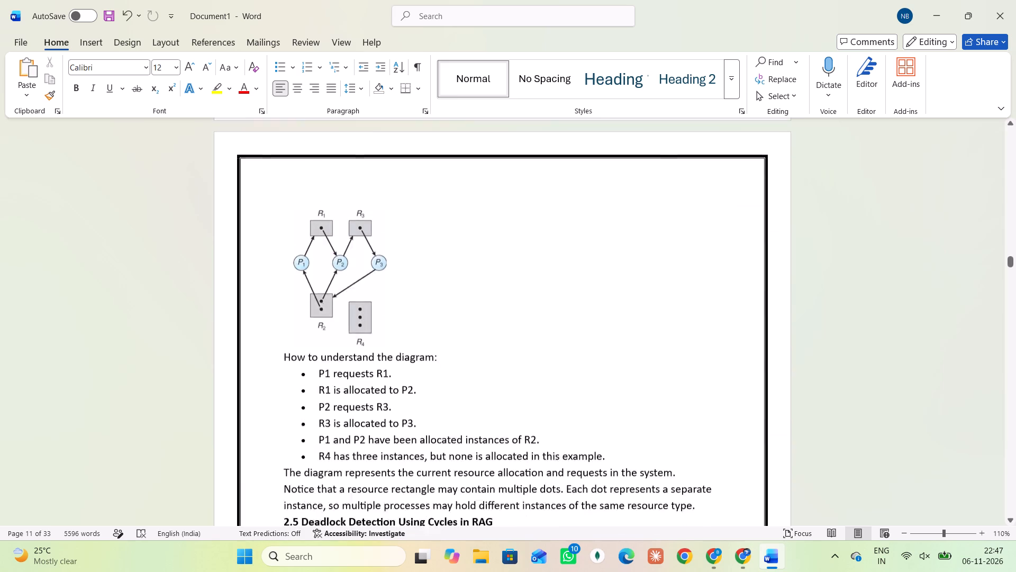
scroll(305, 301, down, 1)
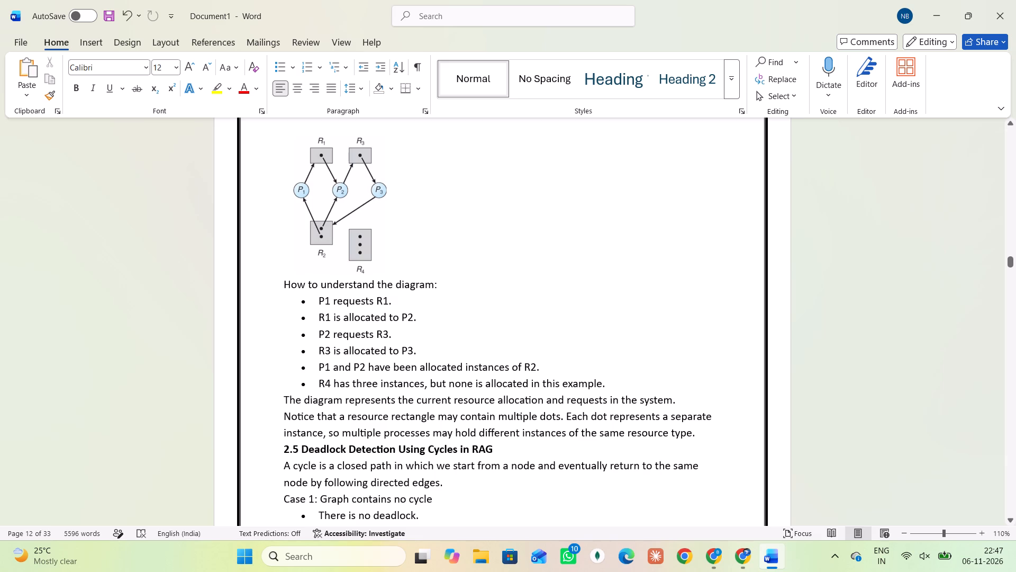
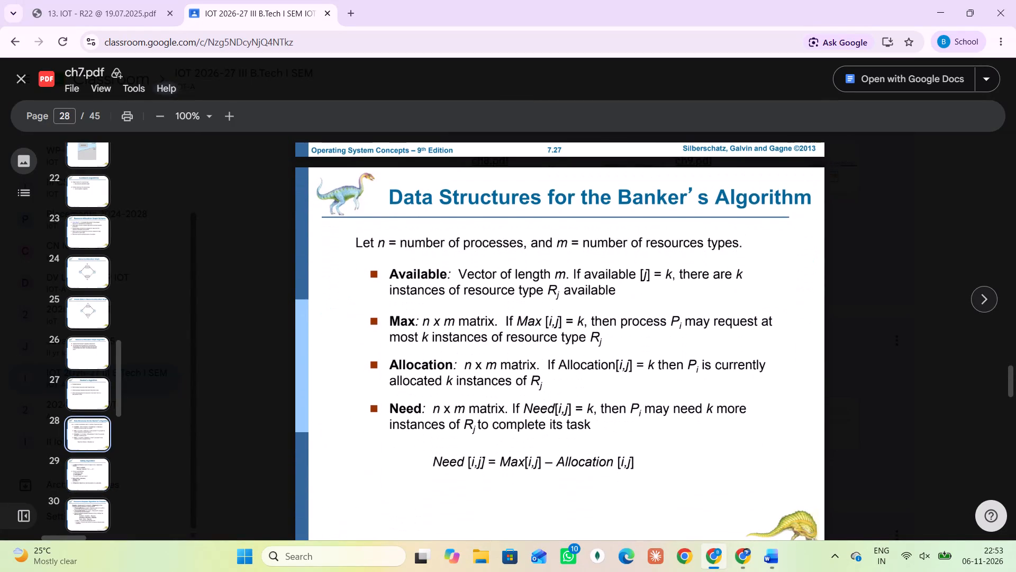
Capture a screen snip of the body of the "Data Structures for the Banker's Algorithm" slide, from the definitions down to the Need formula.
key(shift+super+s)
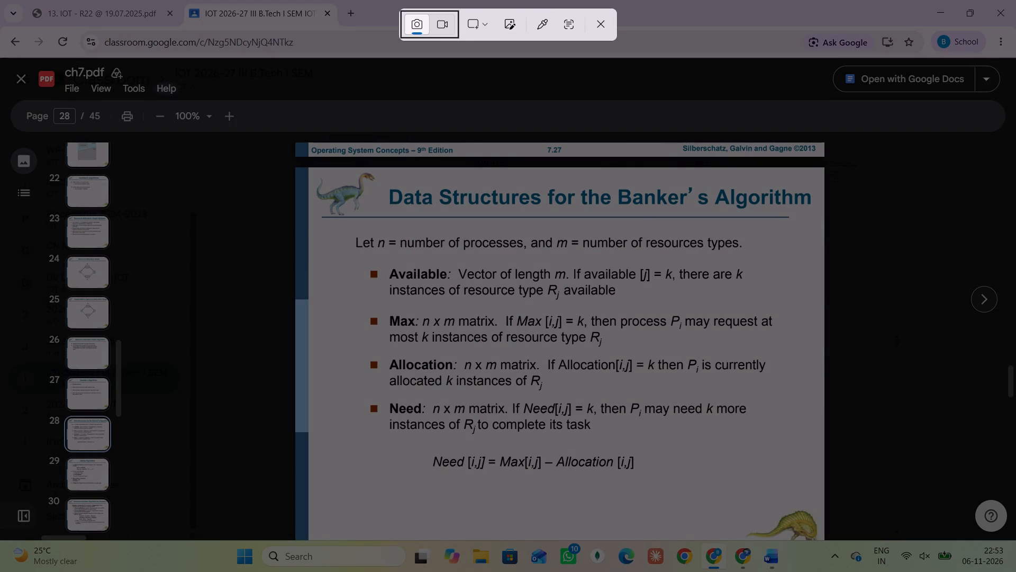
drag(321, 211, 800, 528)
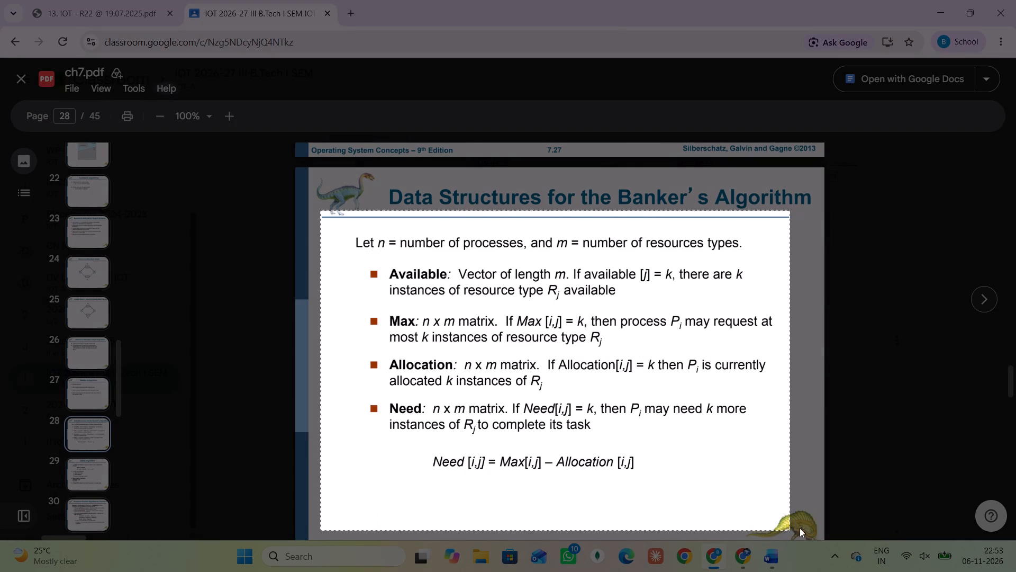
drag(800, 528, 810, 527)
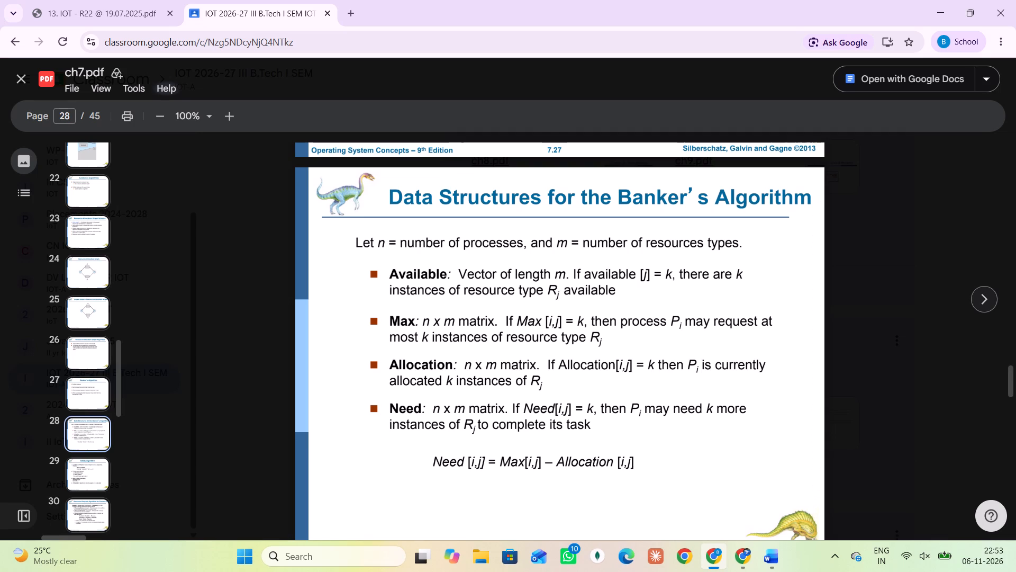
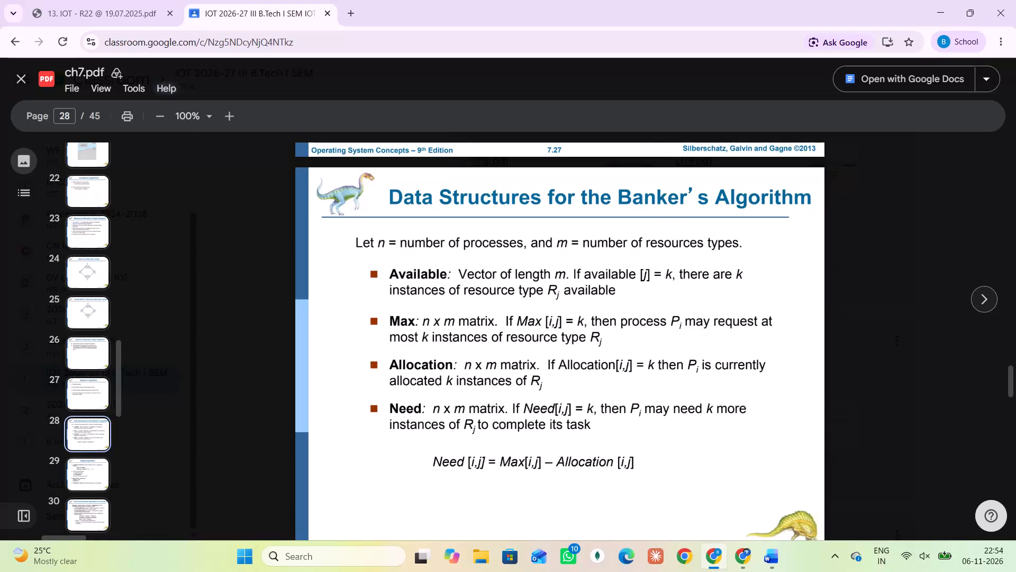
Capture a screen snip of the "Data Structures for the Banker's Algorithm" slide body, from the n and m line down to the Need formula.
key(alt+Tab)
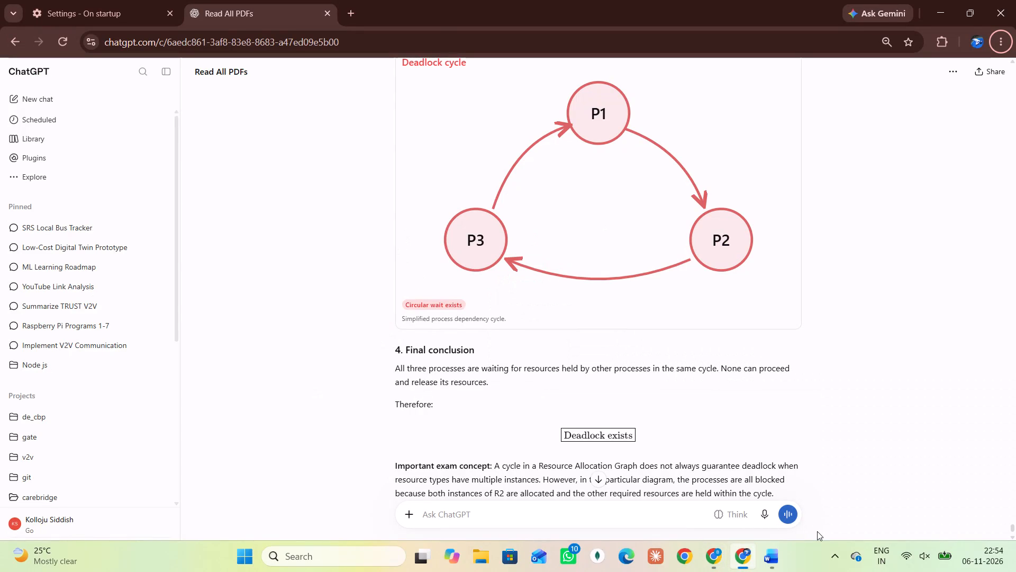
key(alt+Tab)
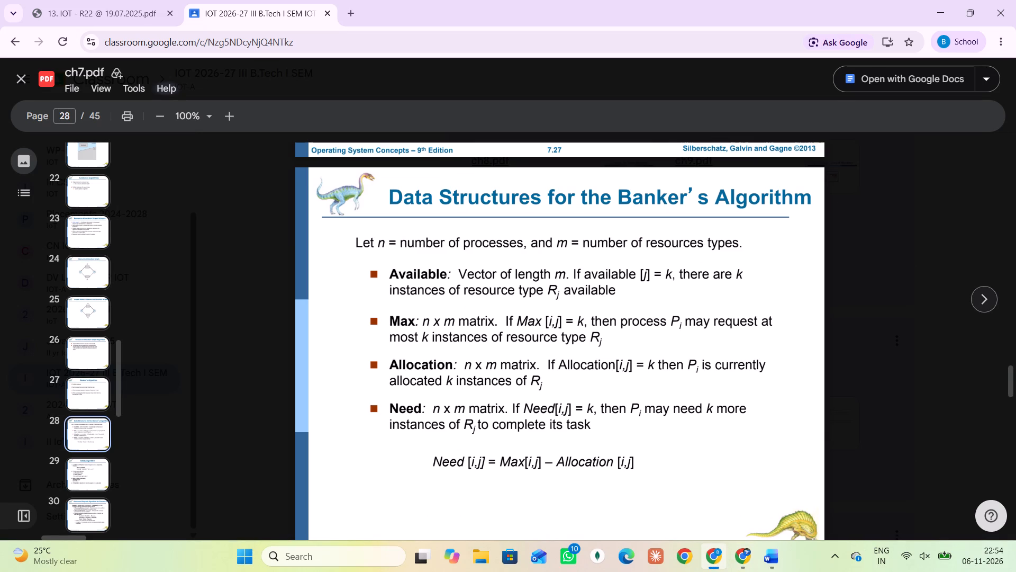
scroll(692, 484, down, 3)
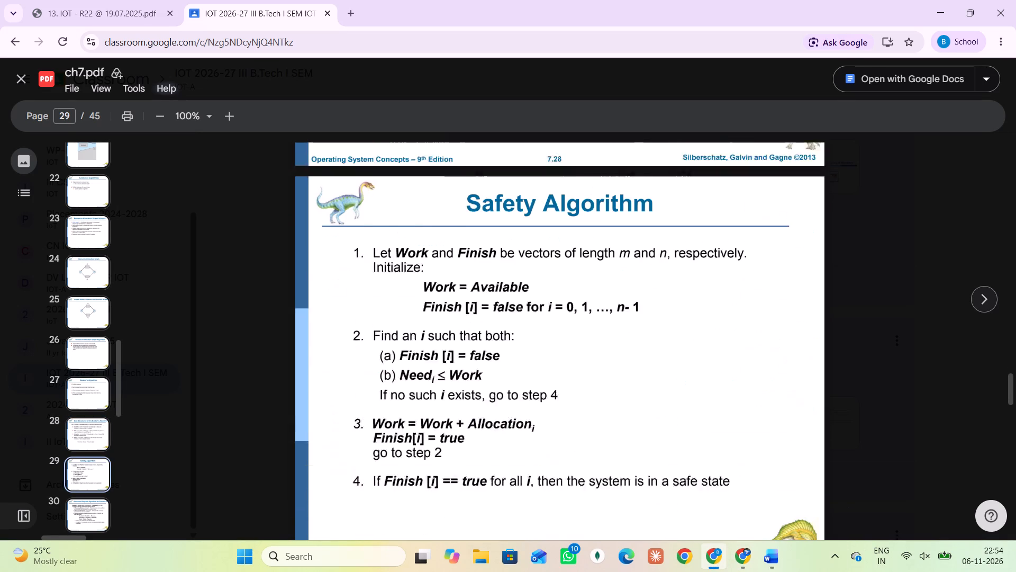
scroll(692, 484, down, 1)
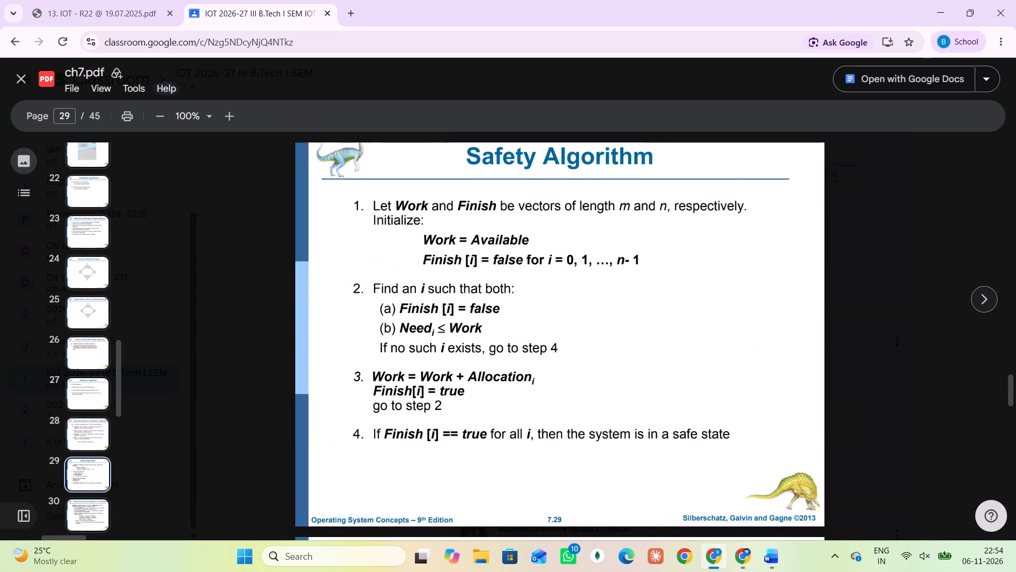
scroll(692, 484, up, 4)
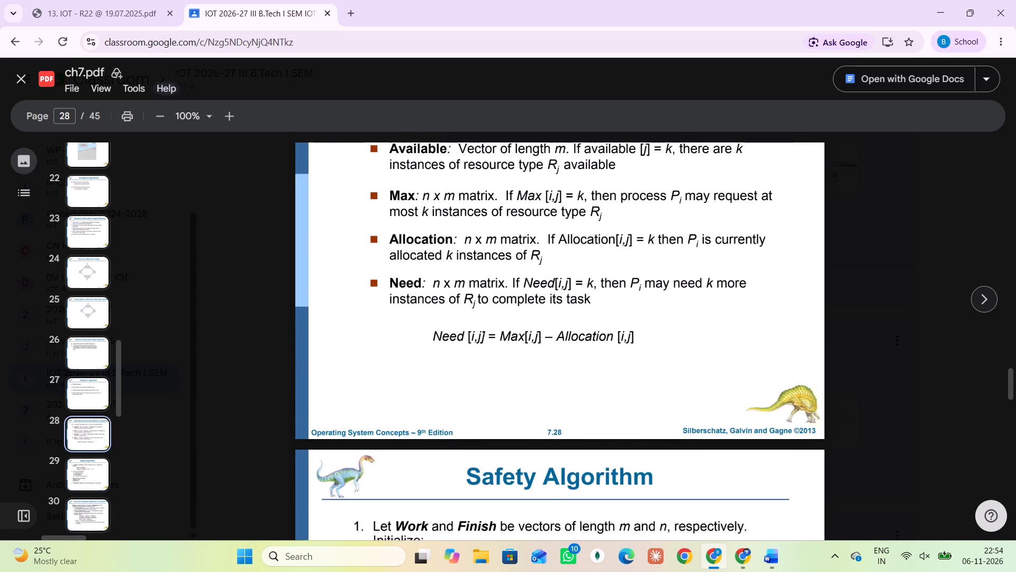
scroll(692, 484, down, 1)
scroll(692, 484, up, 2)
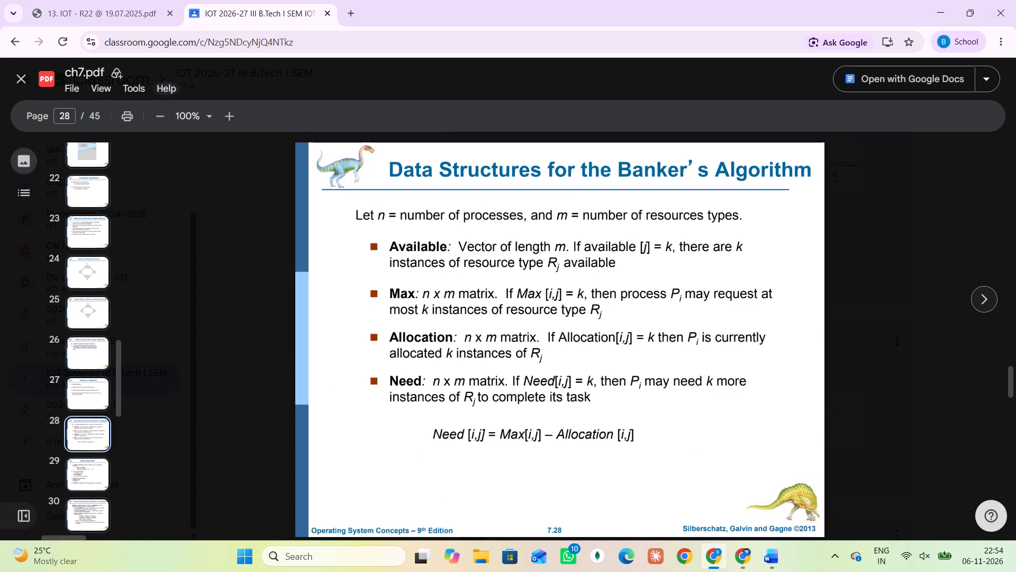
key(shift+super+s)
drag(338, 185, 672, 350)
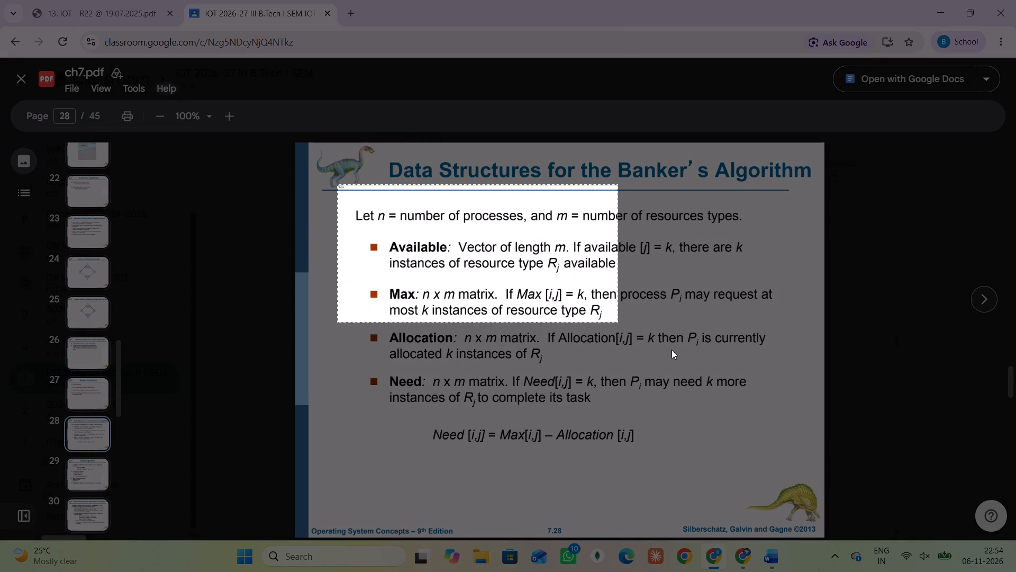
drag(672, 350, 804, 463)
Paste the captured slide image into the Word notes on a new line after "It tells us how many more resources a process needs.".
key(alt+Tab)
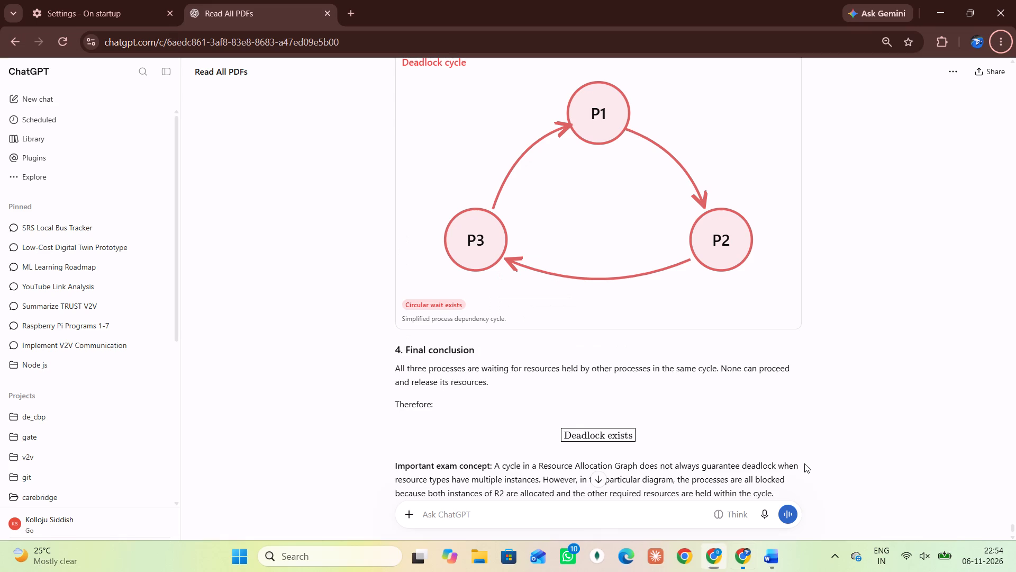
click(784, 557)
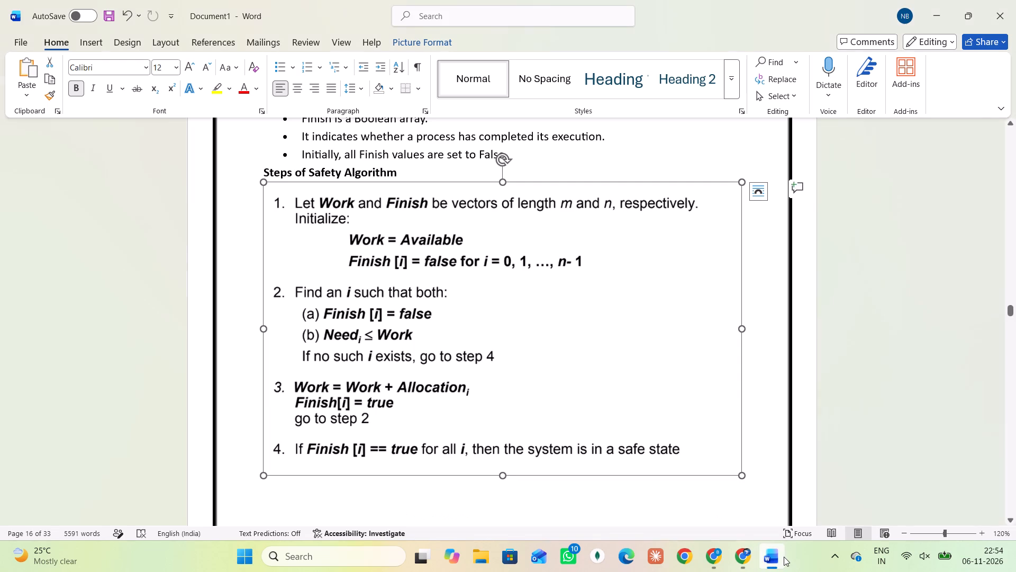
scroll(588, 396, up, 3)
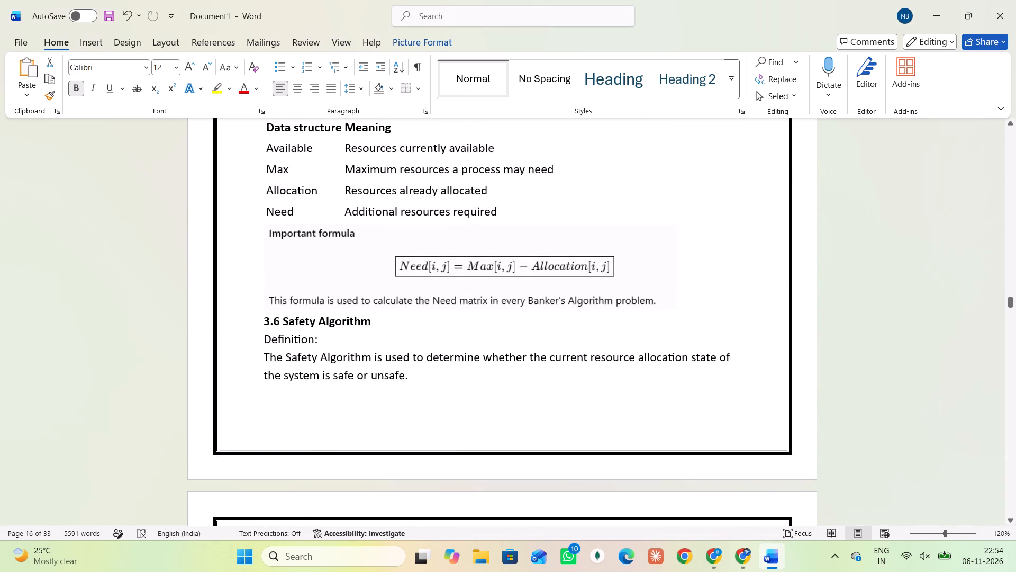
scroll(588, 396, up, 2)
scroll(588, 396, down, 2)
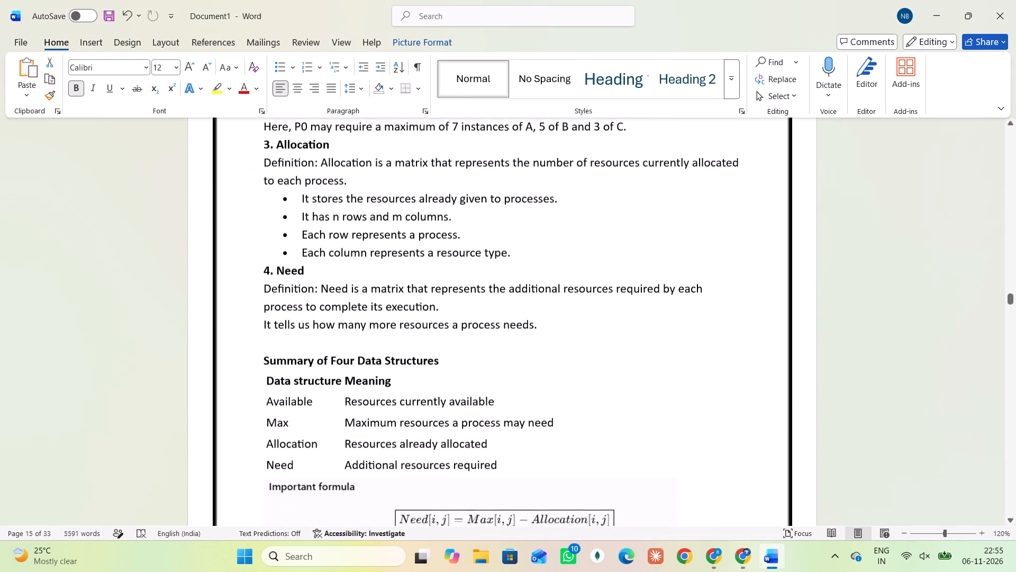
click(560, 328)
key(Return)
key(ctrl+v)
ctrl+click(560, 328)
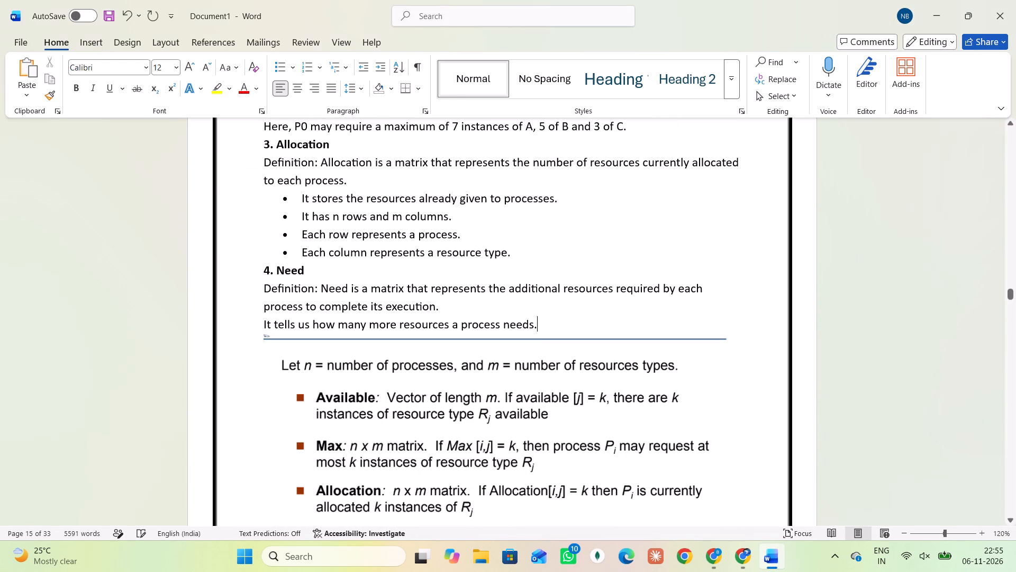
Review the notes from the pasted data-structures image through the Safety Algorithm, Resource-Request Algorithm and section 3.9 comparison, checking content and page layout.
scroll(540, 361, down, 1)
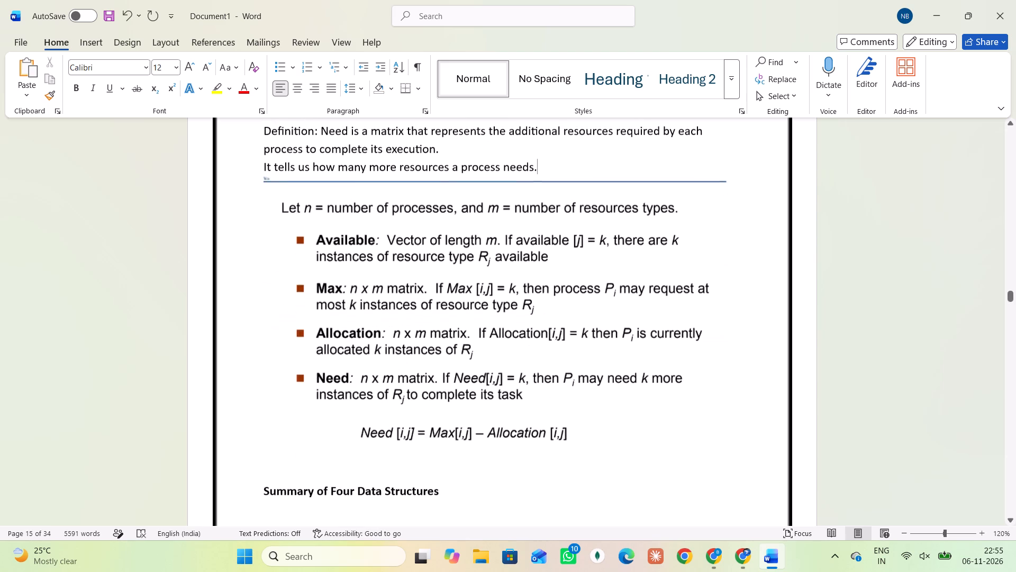
scroll(540, 361, down, 1)
scroll(540, 361, up, 1)
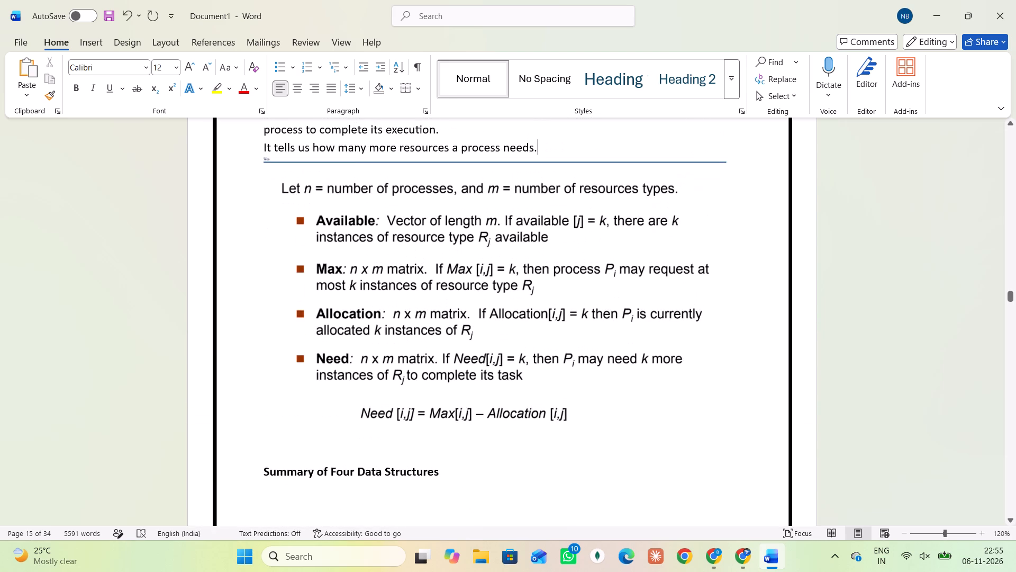
scroll(540, 361, down, 5)
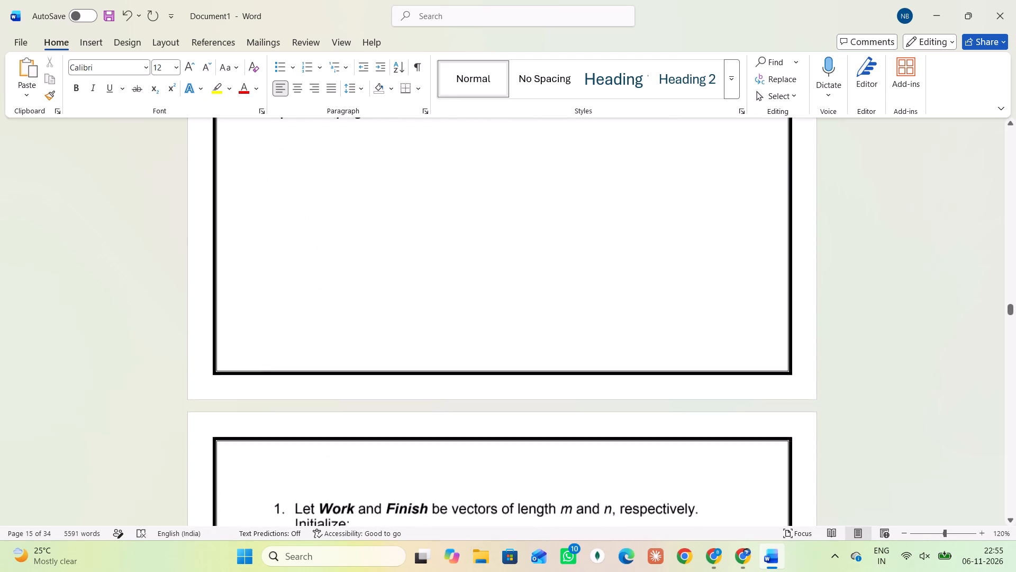
scroll(540, 361, down, 9)
scroll(540, 361, up, 1)
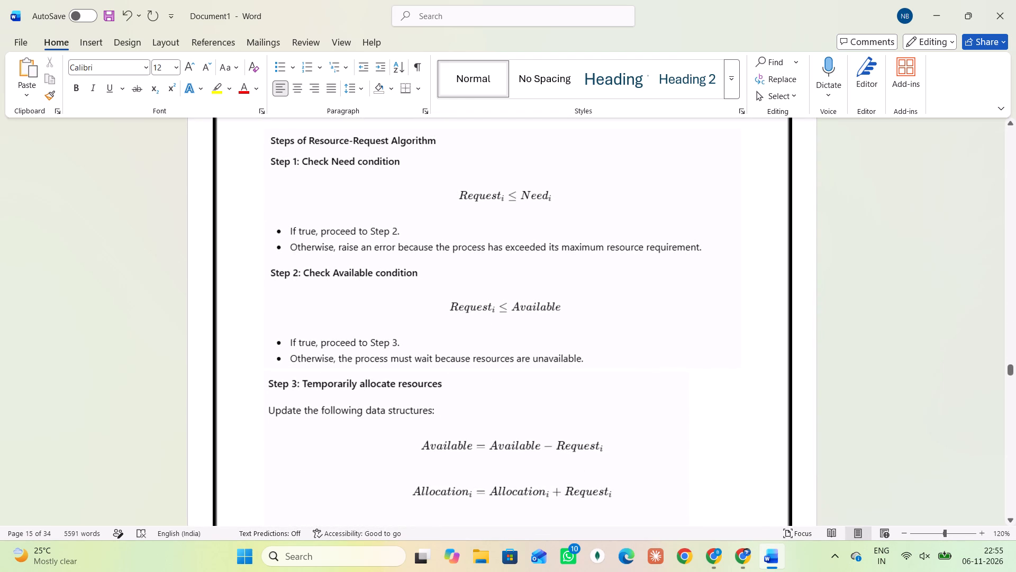
scroll(540, 361, down, 4)
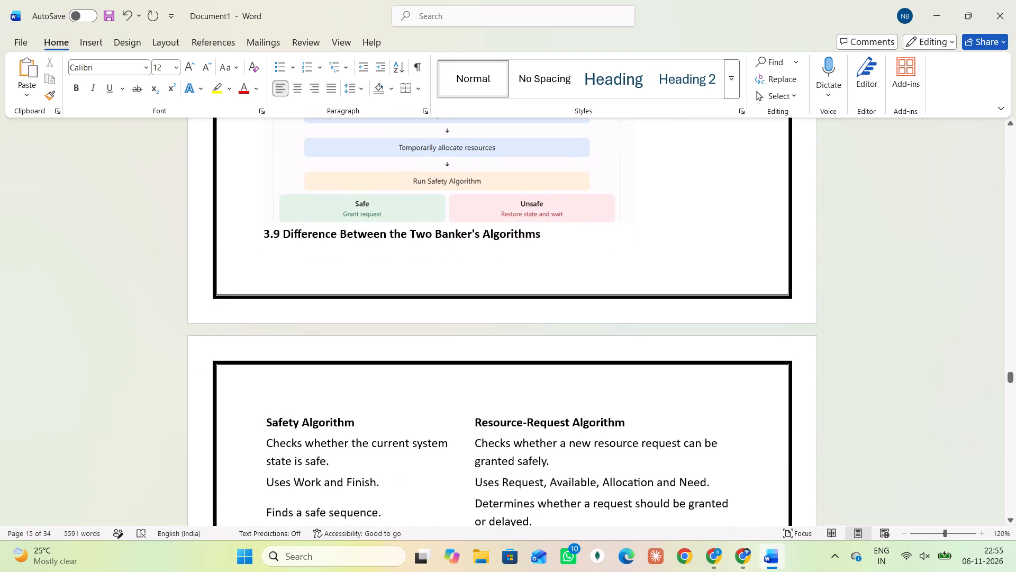
scroll(540, 361, up, 5)
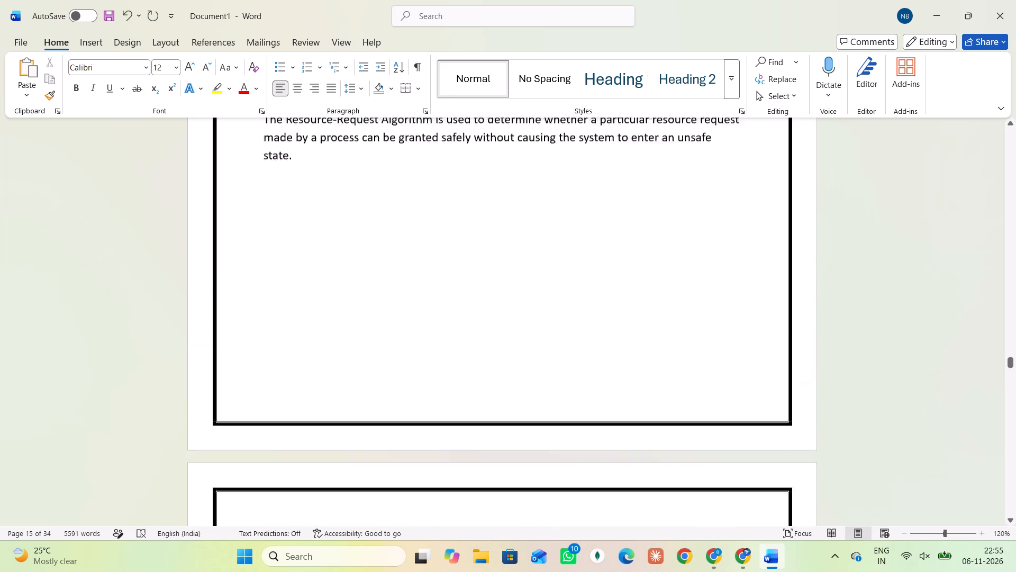
scroll(540, 361, up, 1)
scroll(540, 361, down, 1)
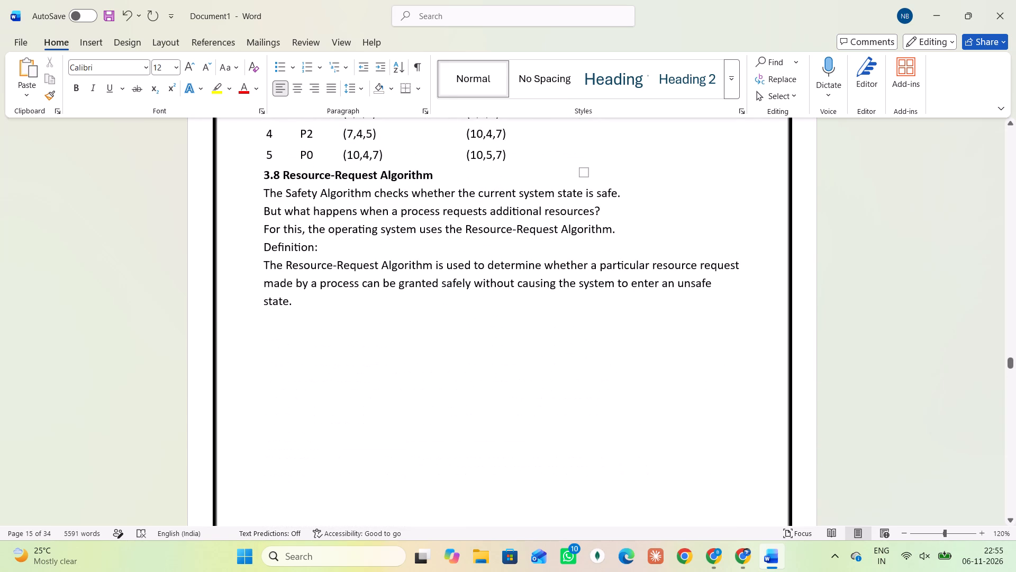
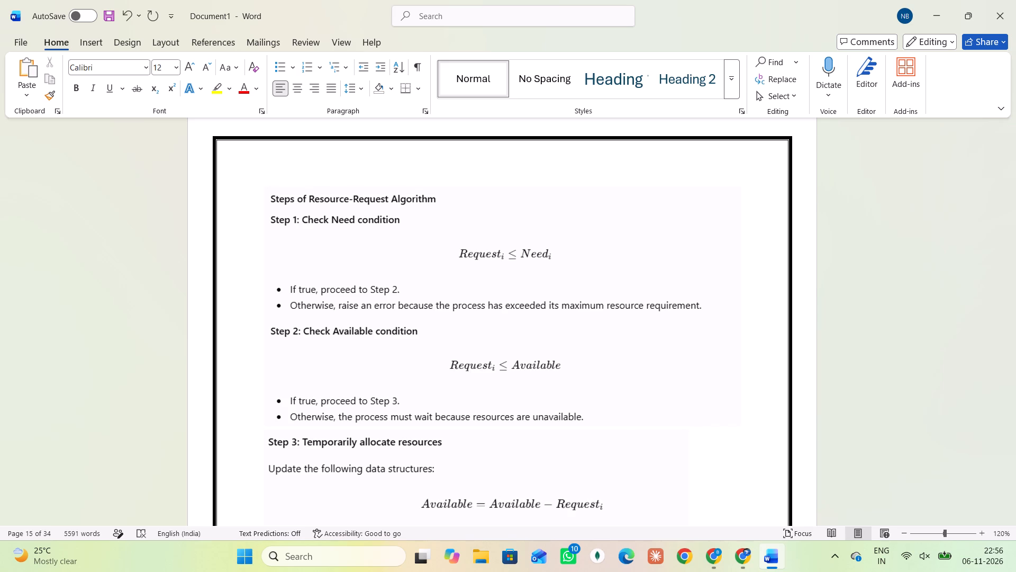
Review the Resource-Request Algorithm steps, its flowchart and the section 3.9 and 3.10 comparisons in the notes.
scroll(540, 361, down, 1)
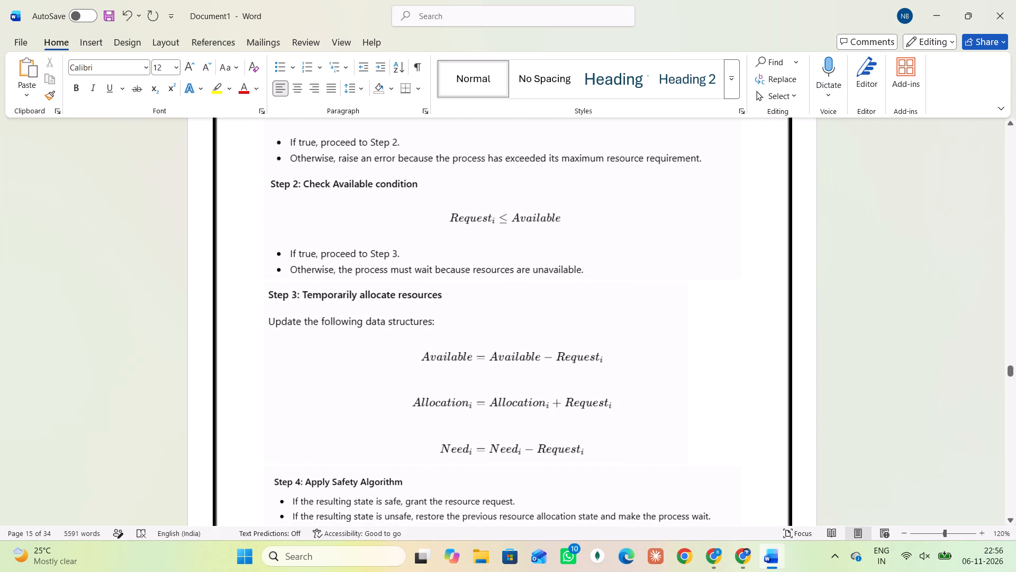
scroll(540, 361, up, 1)
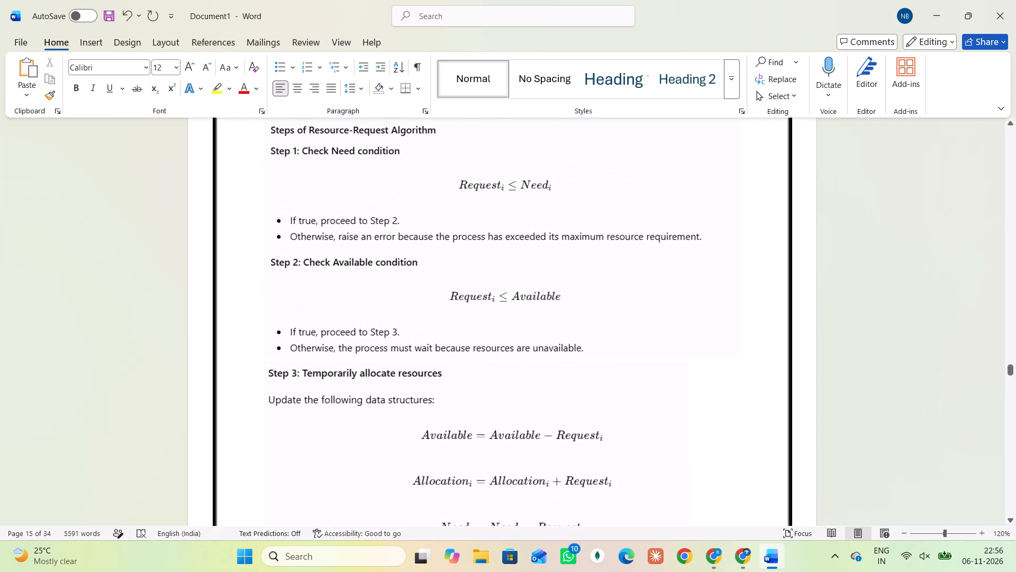
scroll(540, 361, down, 1)
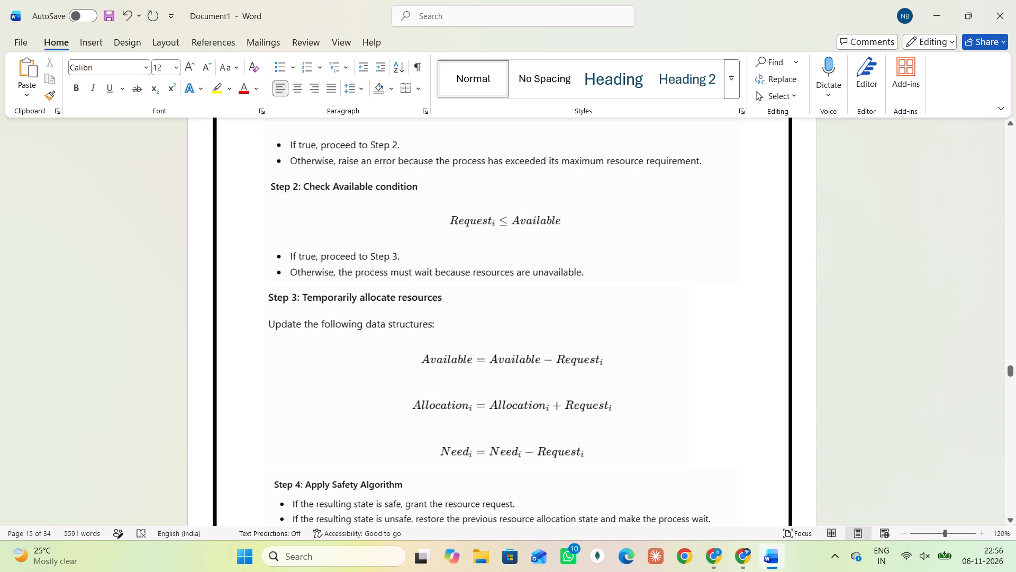
scroll(540, 361, up, 1)
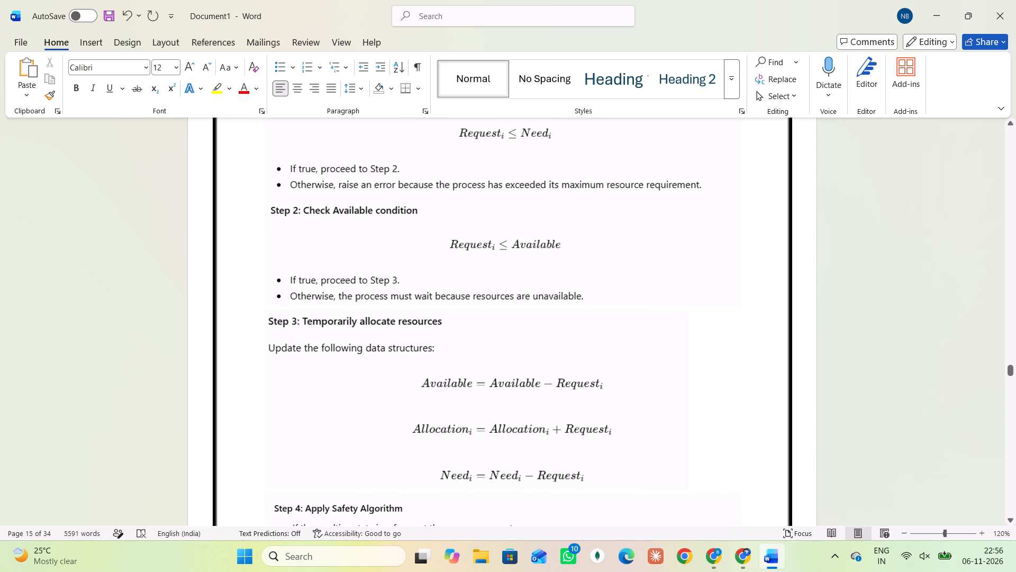
scroll(540, 361, down, 1)
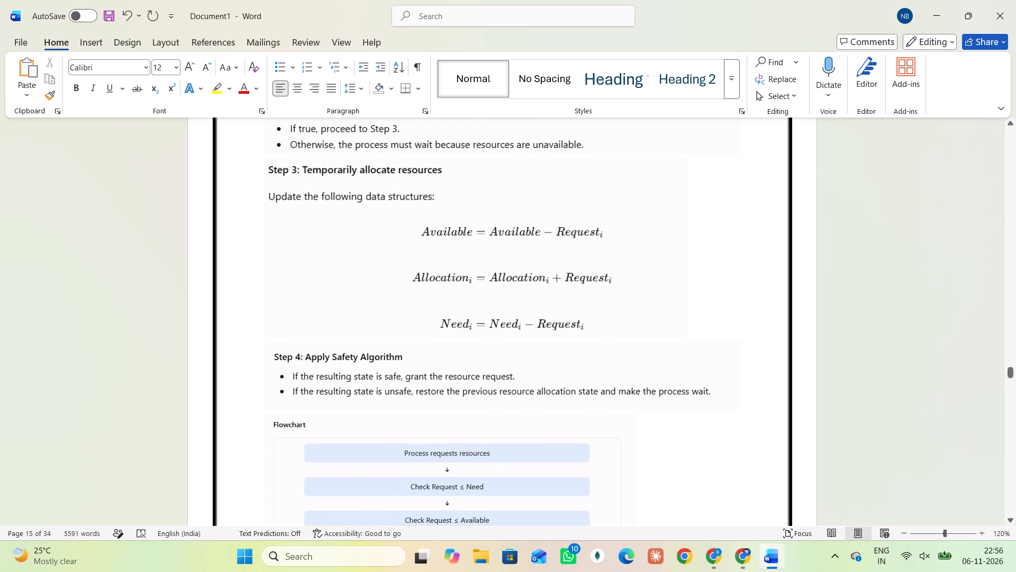
scroll(540, 361, down, 1)
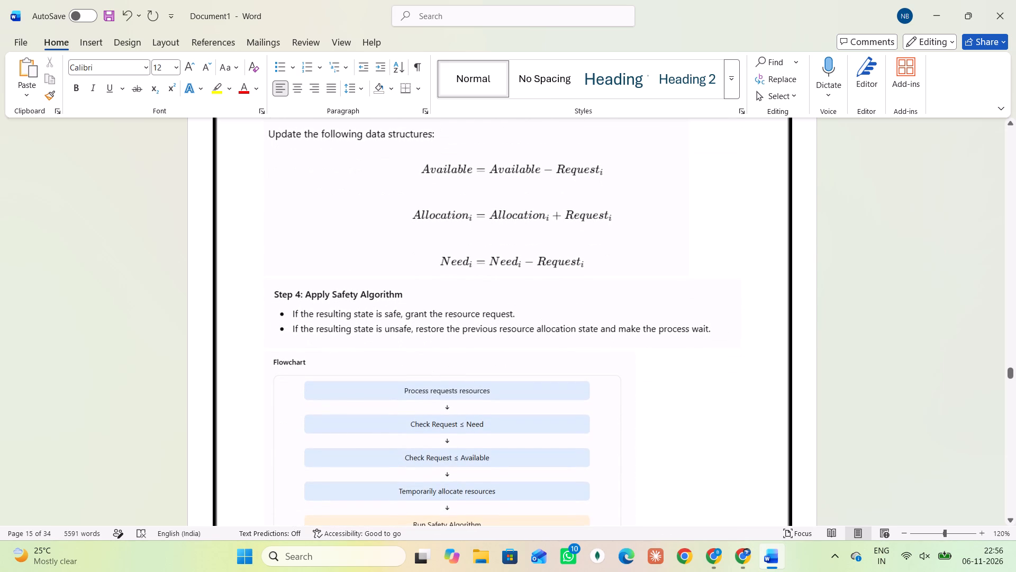
scroll(540, 361, down, 1)
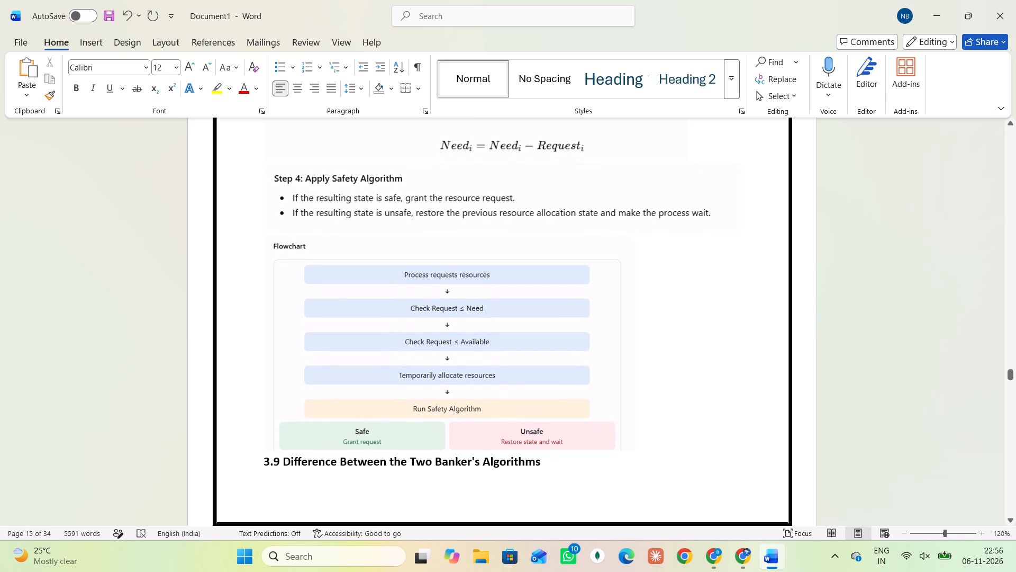
scroll(540, 361, up, 1)
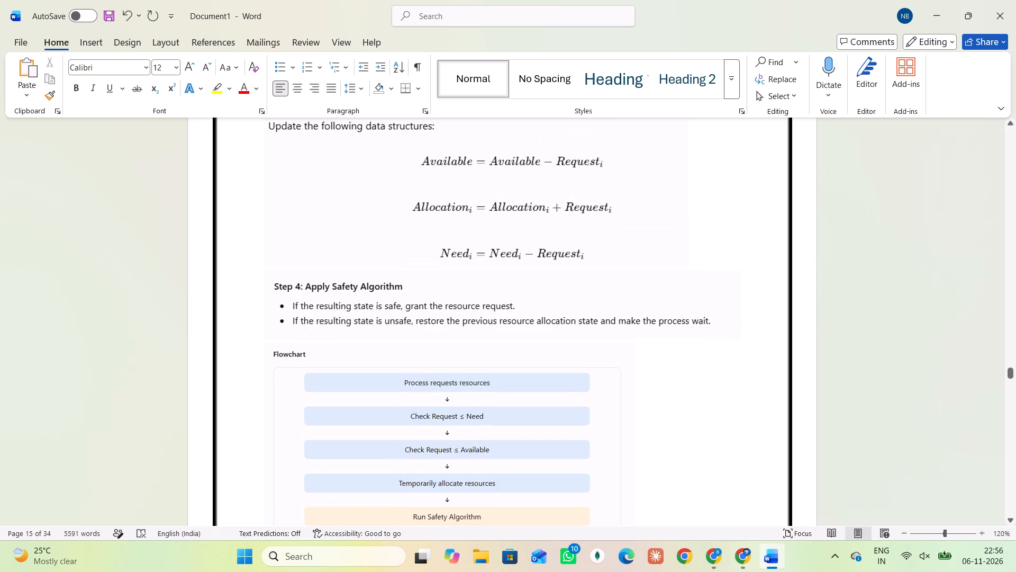
scroll(540, 361, down, 1)
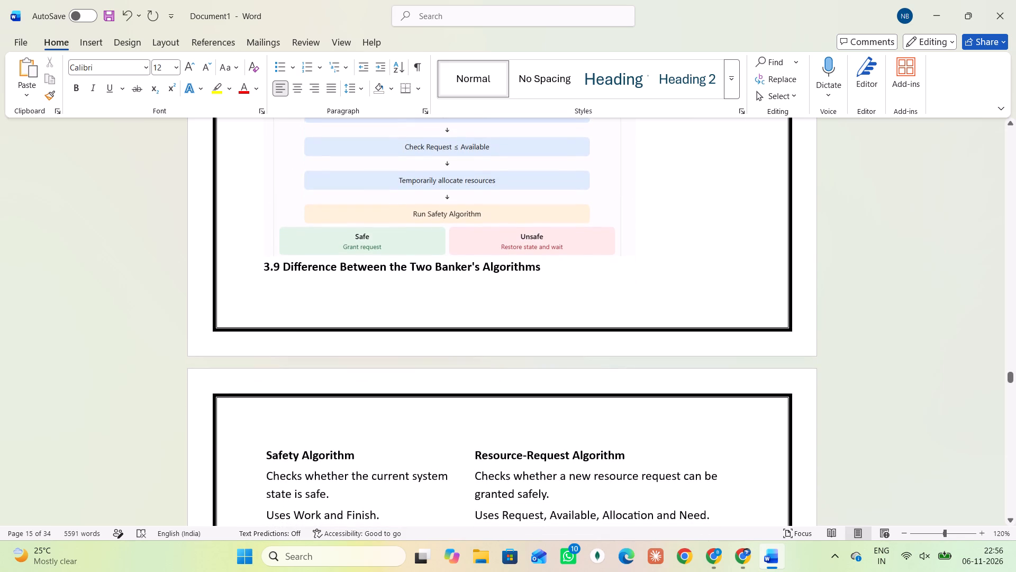
scroll(540, 361, down, 1)
scroll(540, 361, up, 2)
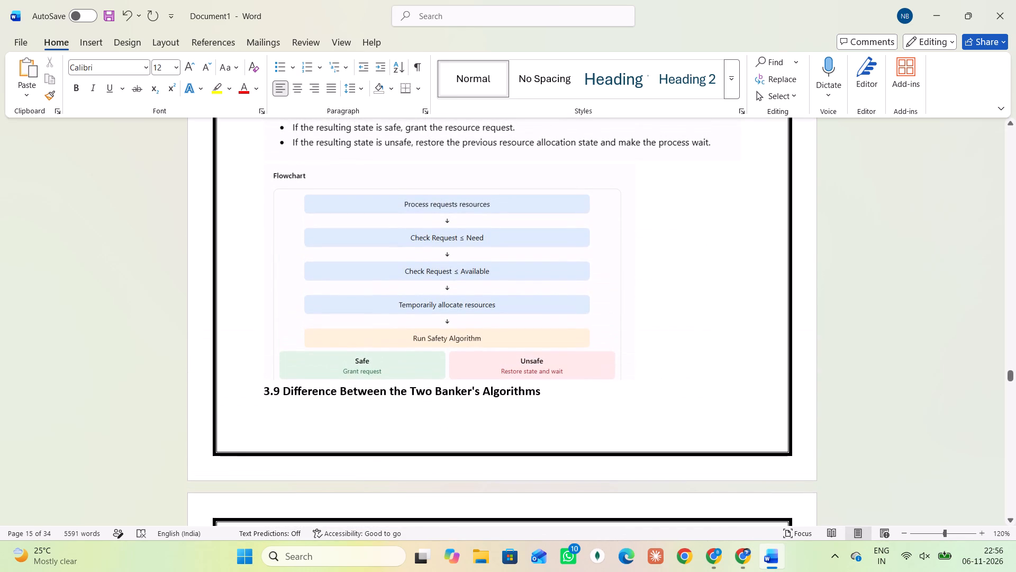
scroll(540, 361, up, 1)
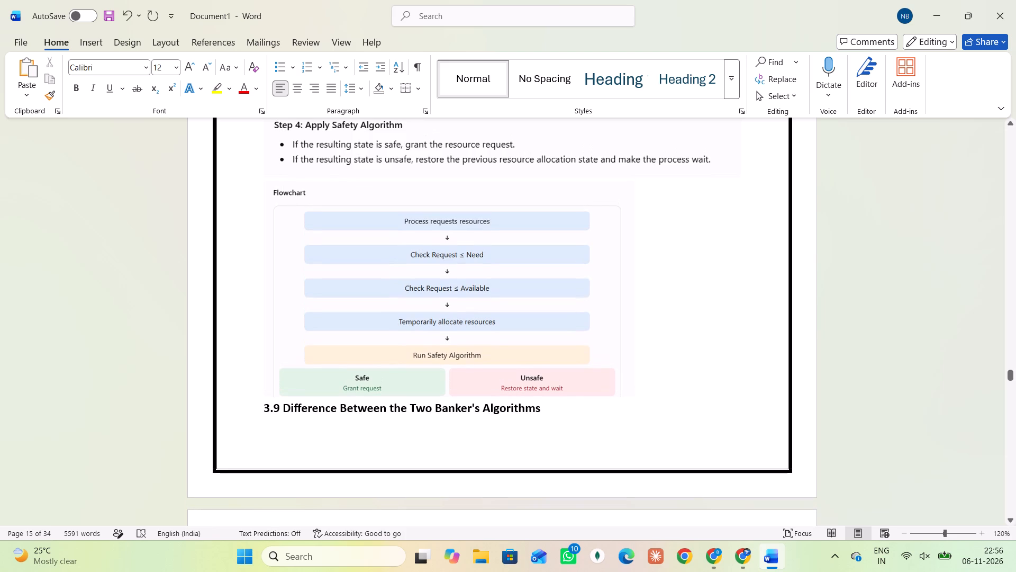
scroll(540, 361, up, 1)
scroll(540, 361, down, 1)
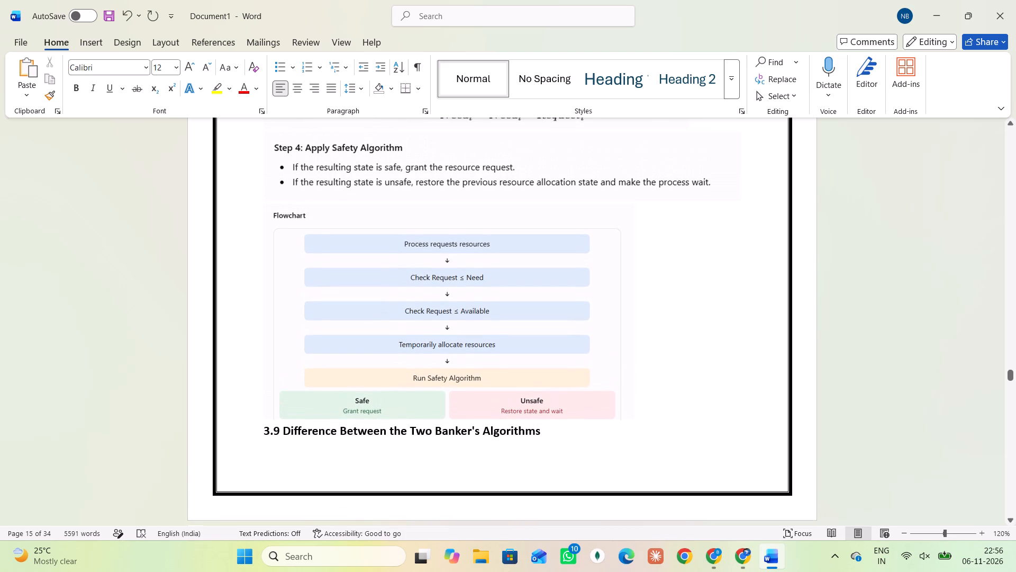
scroll(540, 361, down, 1)
scroll(540, 361, up, 1)
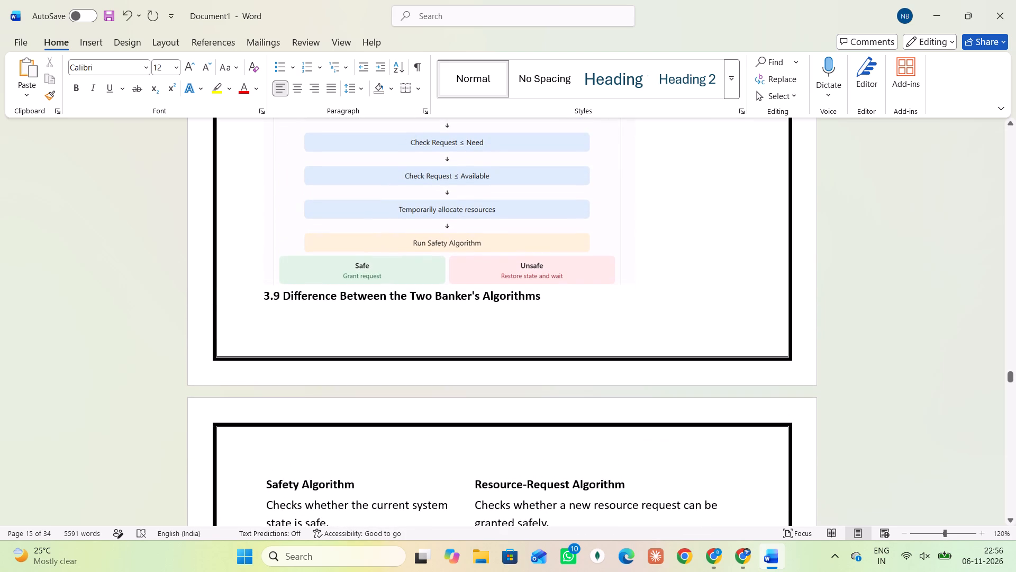
scroll(540, 361, up, 1)
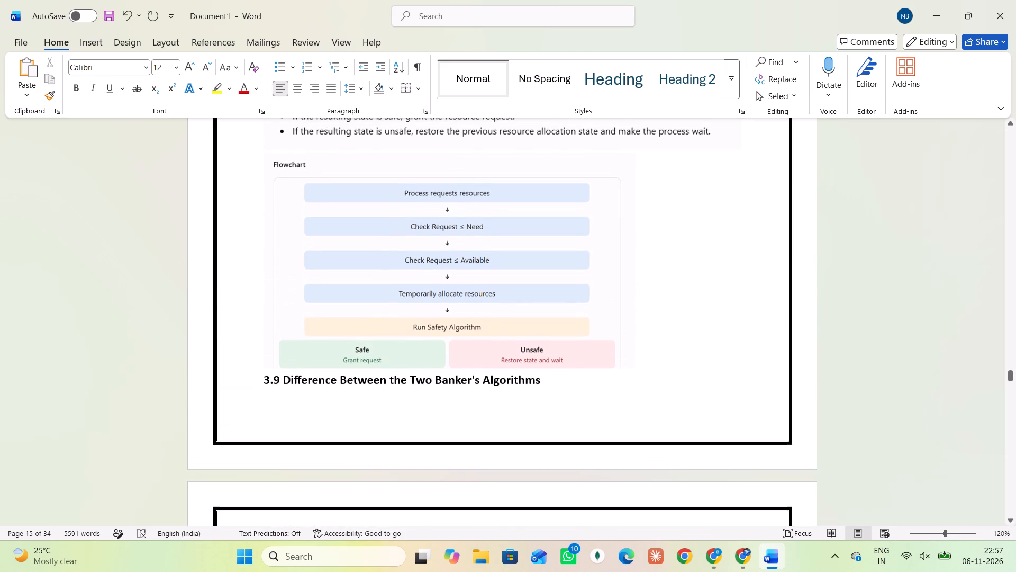
scroll(540, 361, up, 1)
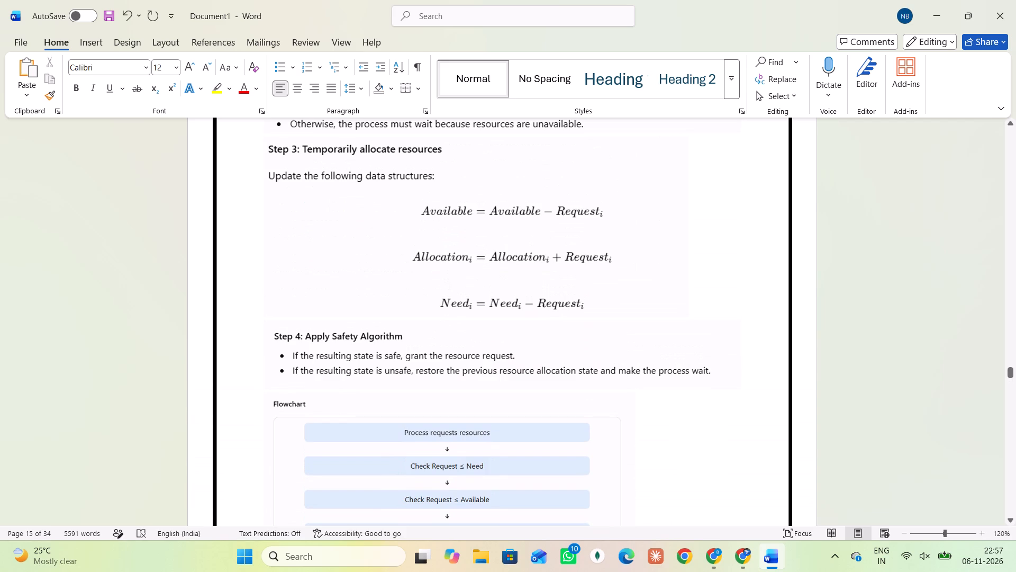
scroll(604, 440, down, 3)
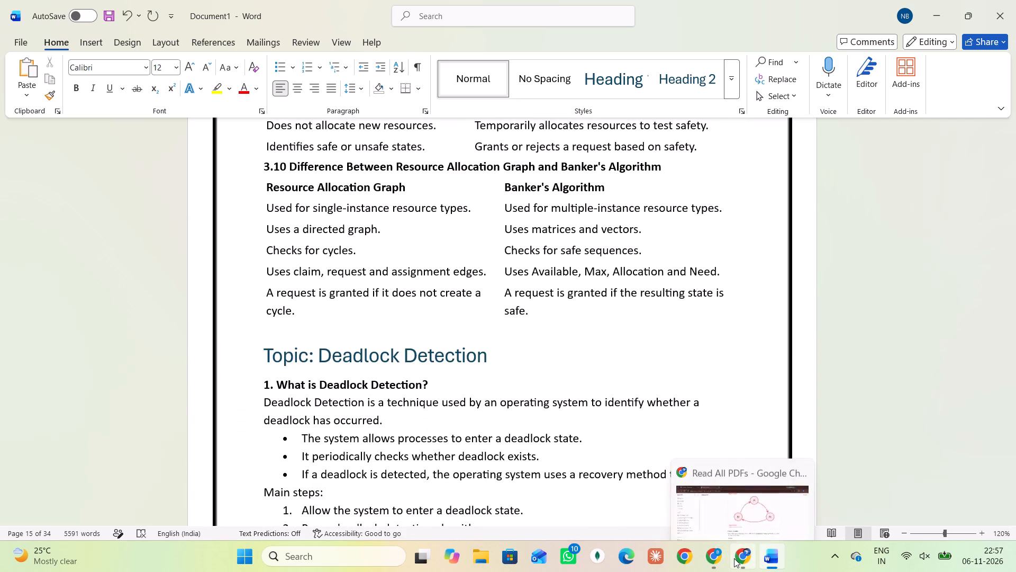
Switch to the ch7.pdf slides in Chrome and examine the Safety Algorithm and Resource-Request Algorithm slides up to the Banker's Algorithm example.
click(707, 567)
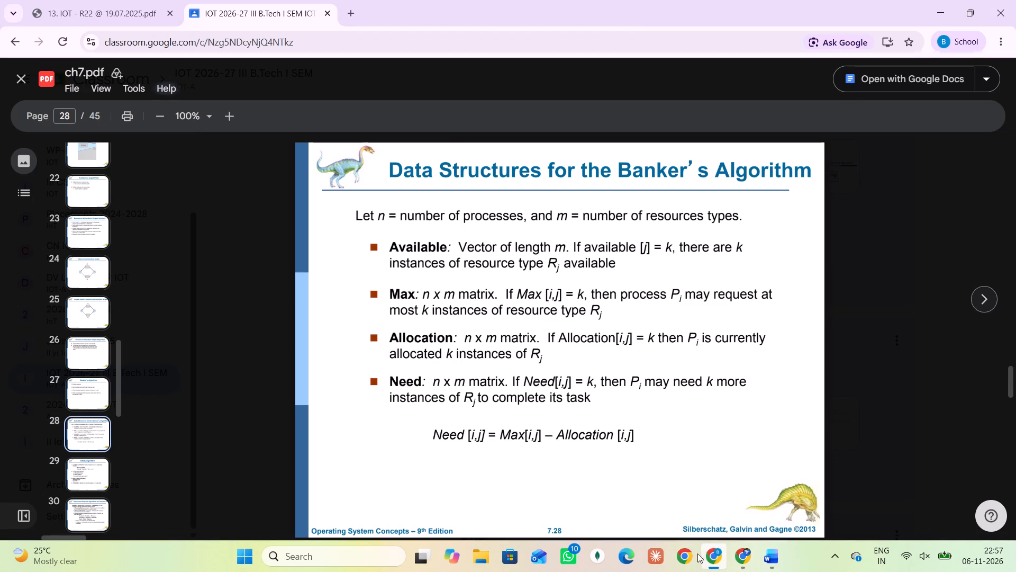
scroll(643, 443, down, 3)
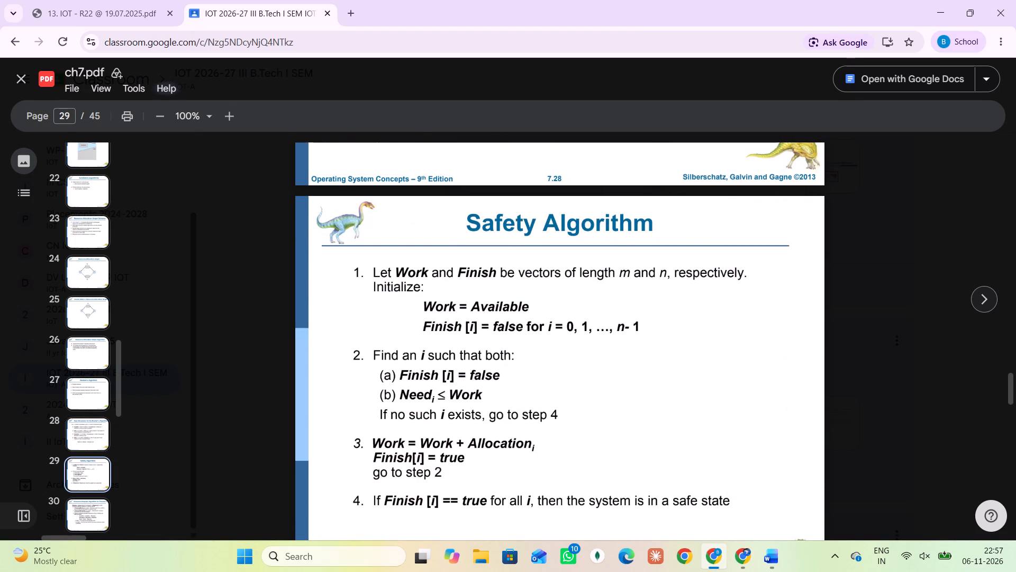
scroll(643, 443, down, 4)
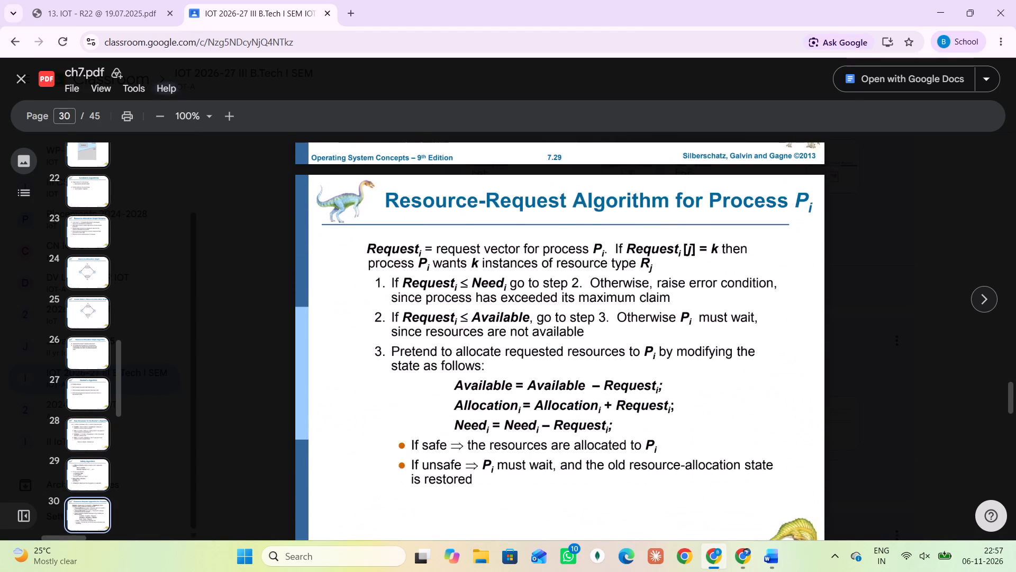
scroll(643, 443, down, 3)
scroll(643, 443, up, 1)
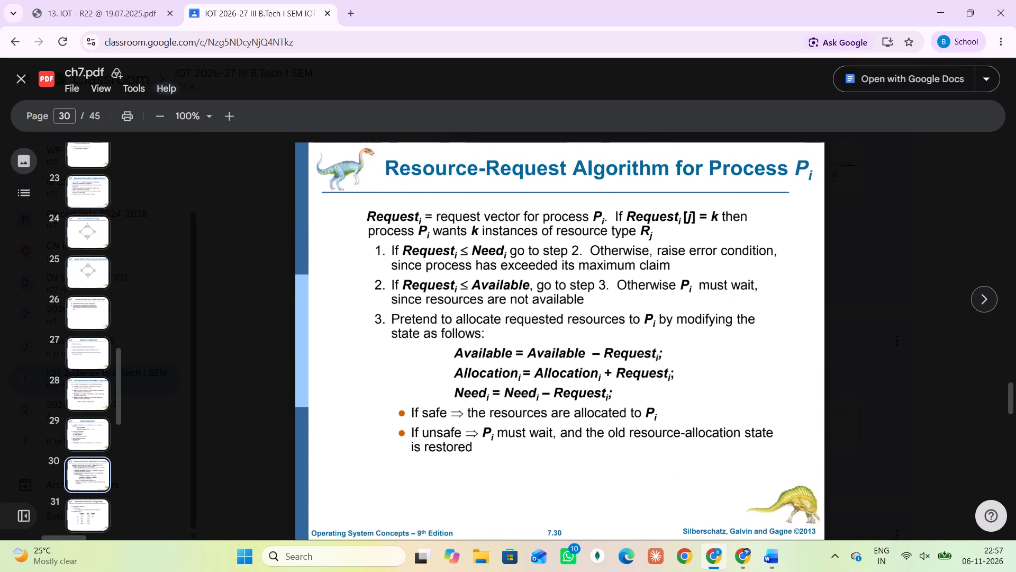
scroll(643, 443, down, 1)
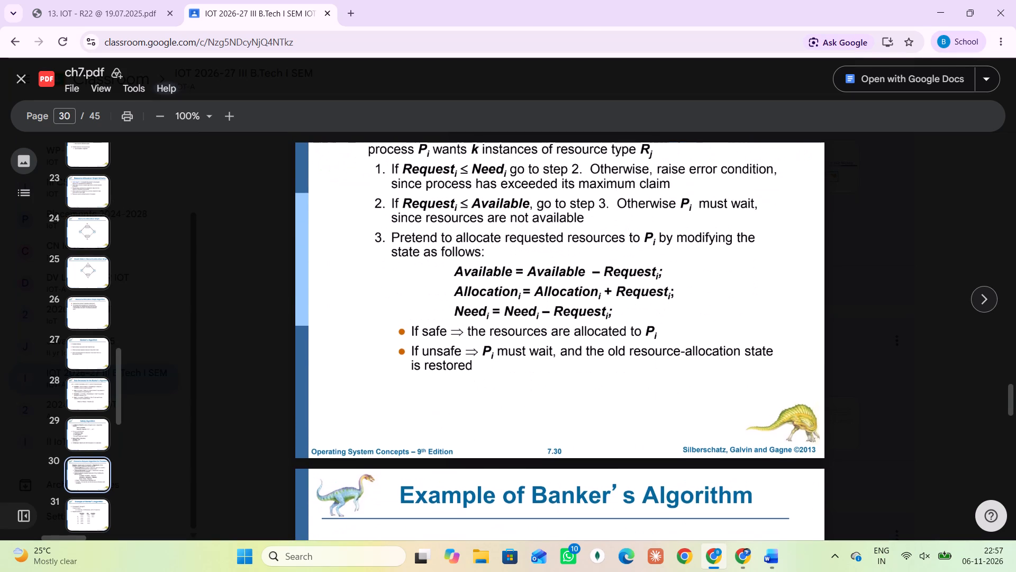
scroll(643, 443, down, 1)
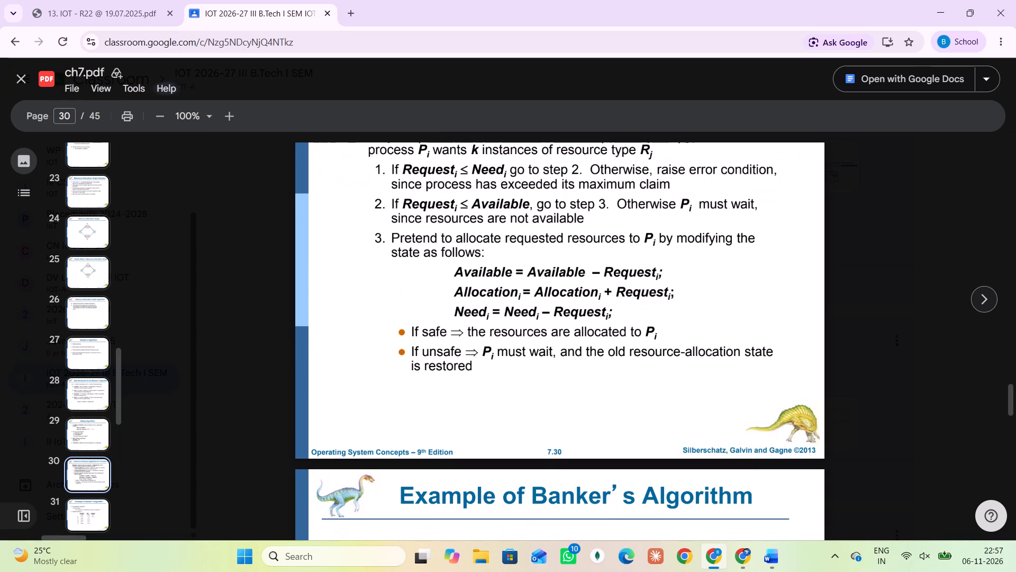
Return to the Word notes and look through them from the Resource-Request flowchart to the "Remaining Topics After Banker's Algorithm" list and deadlock situation text.
key(alt+Tab)
scroll(587, 422, up, 2)
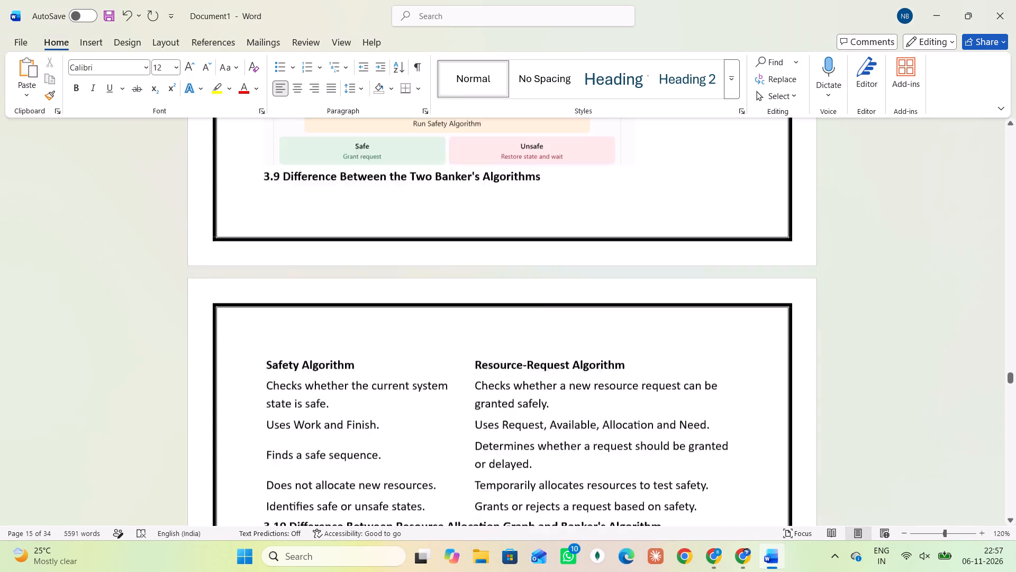
scroll(587, 422, up, 2)
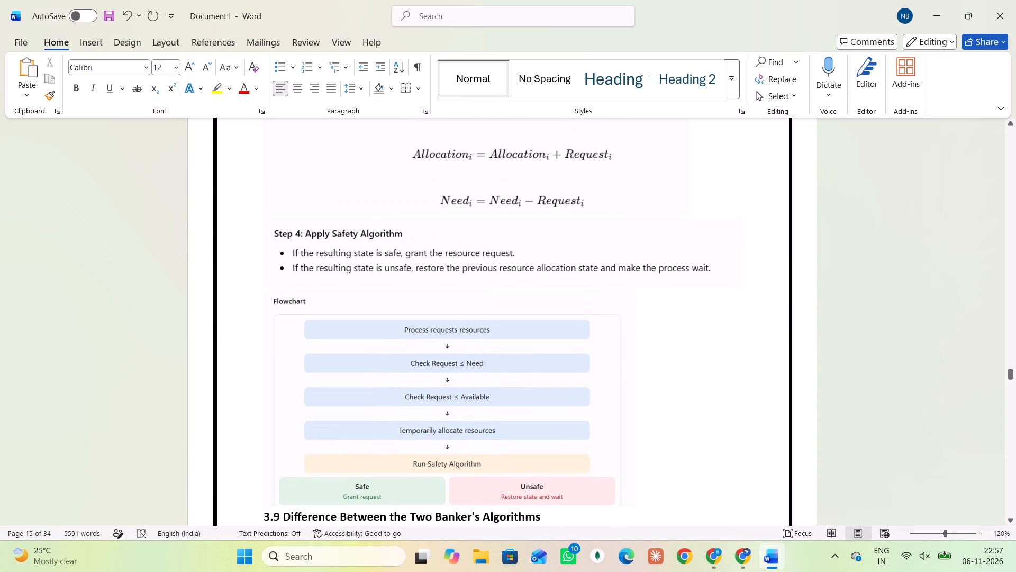
scroll(587, 422, down, 7)
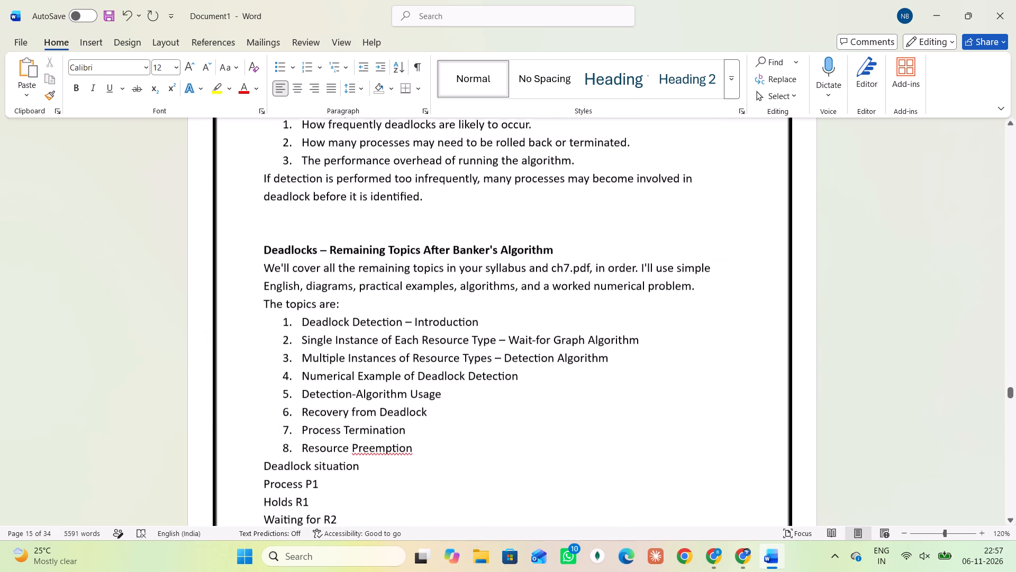
right_click(587, 422)
scroll(587, 422, down, 2)
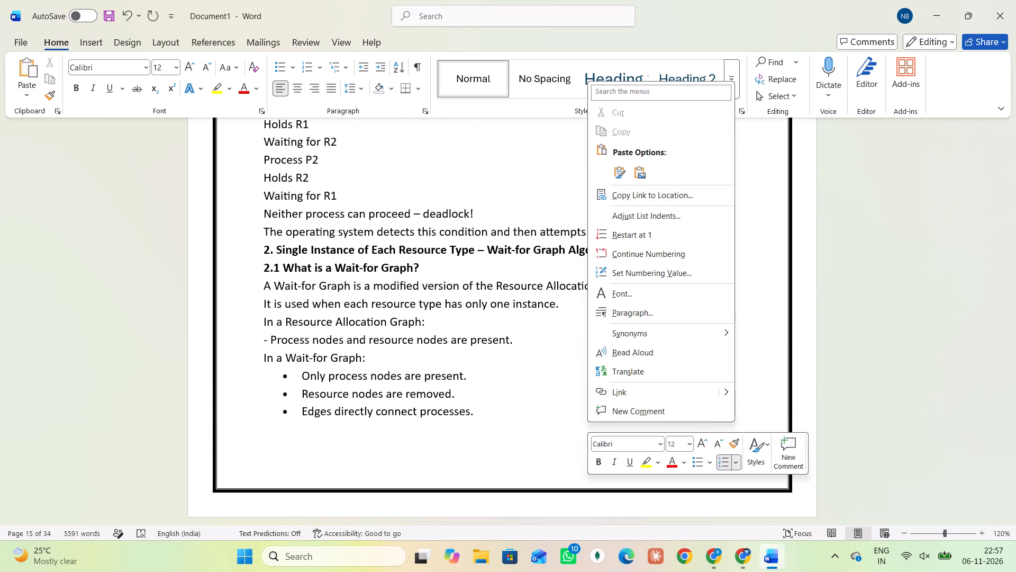
scroll(532, 386, down, 1)
scroll(532, 386, up, 1)
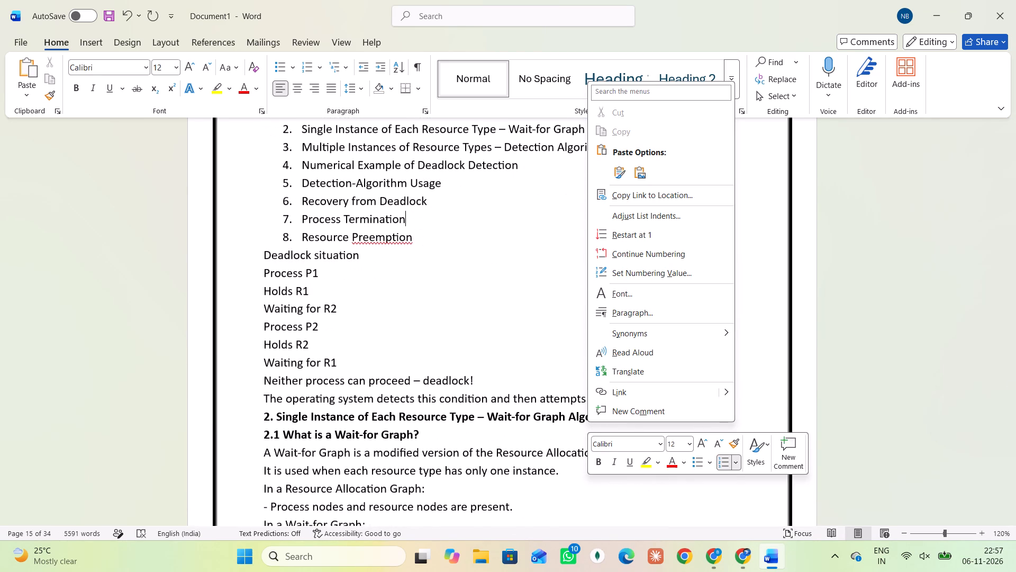
scroll(522, 407, up, 1)
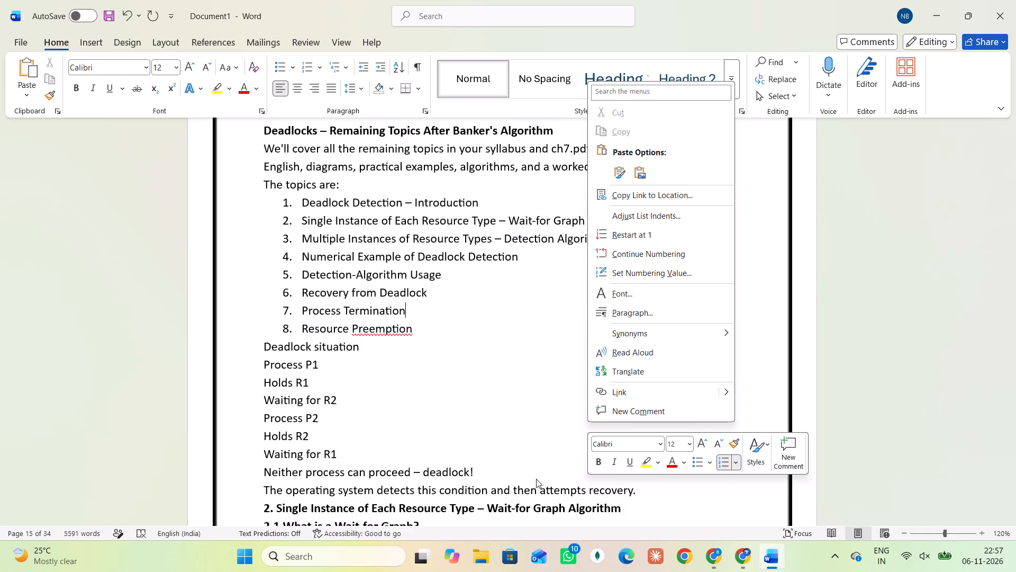
scroll(536, 479, up, 1)
click(519, 425)
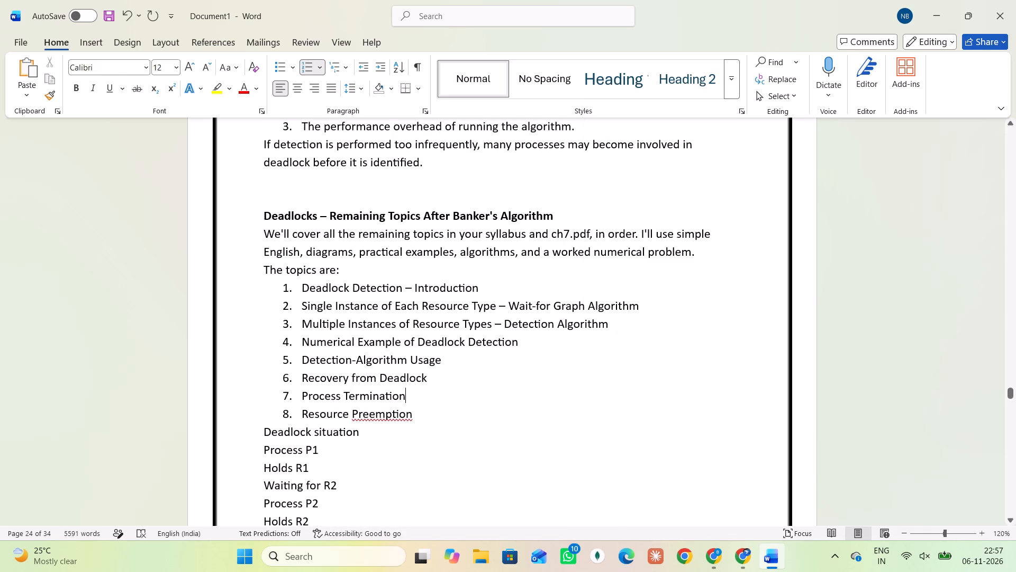
Review the notes from the deadlock situation and Wait-for Graph sections through the 3.1 data structures to the 3.2 detection algorithm steps.
scroll(419, 240, down, 1)
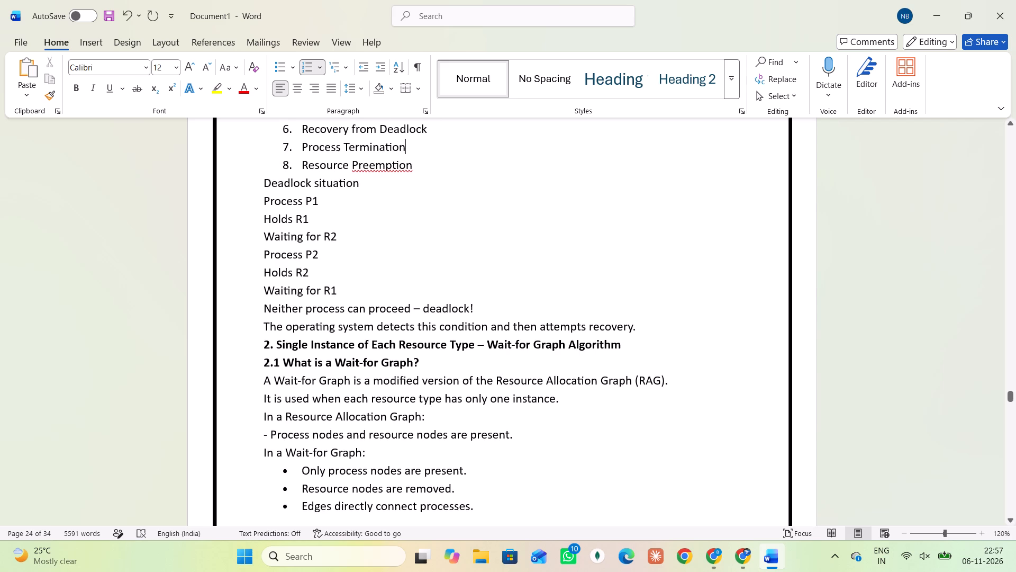
scroll(476, 294, down, 4)
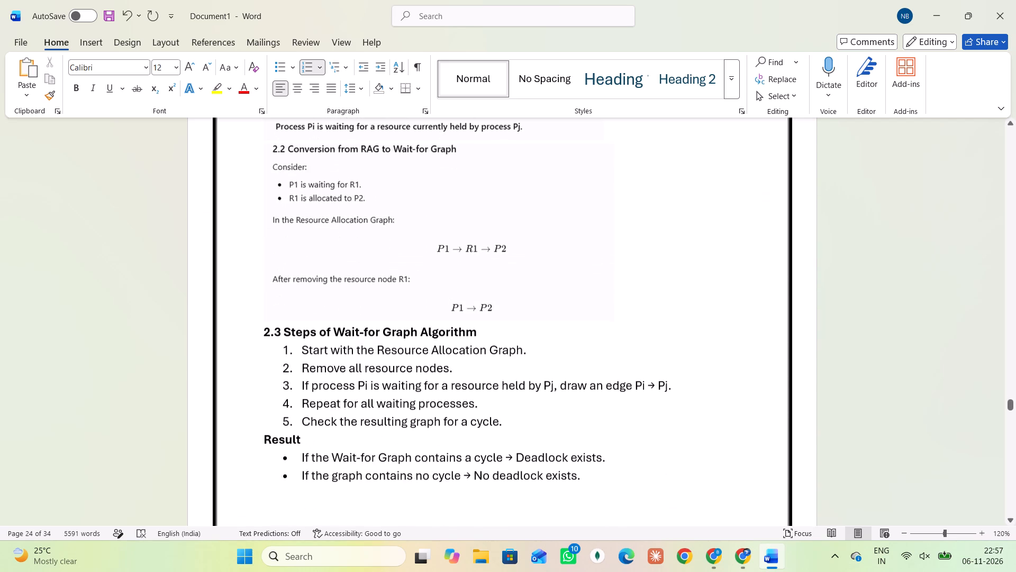
scroll(476, 294, down, 4)
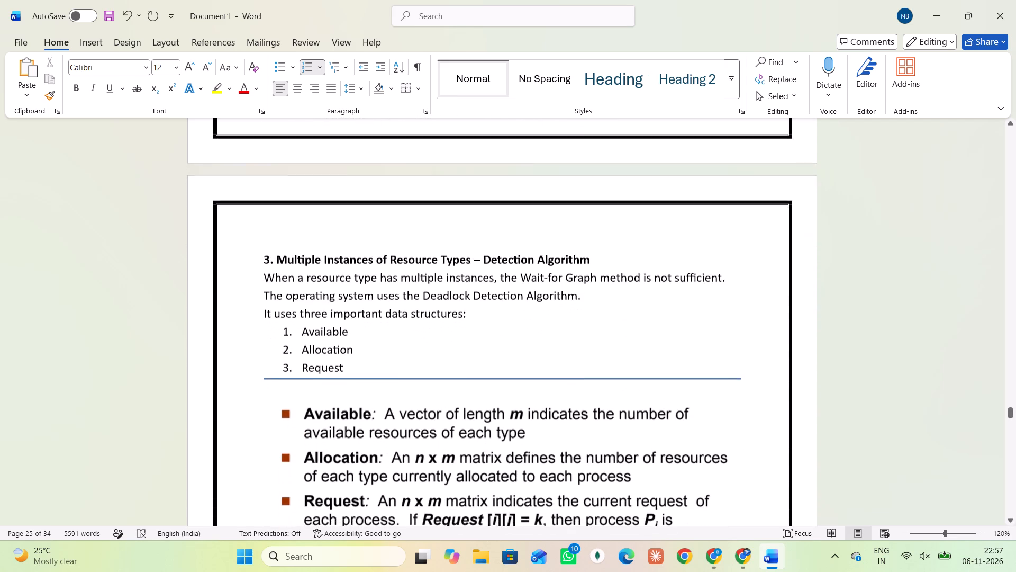
scroll(476, 294, down, 2)
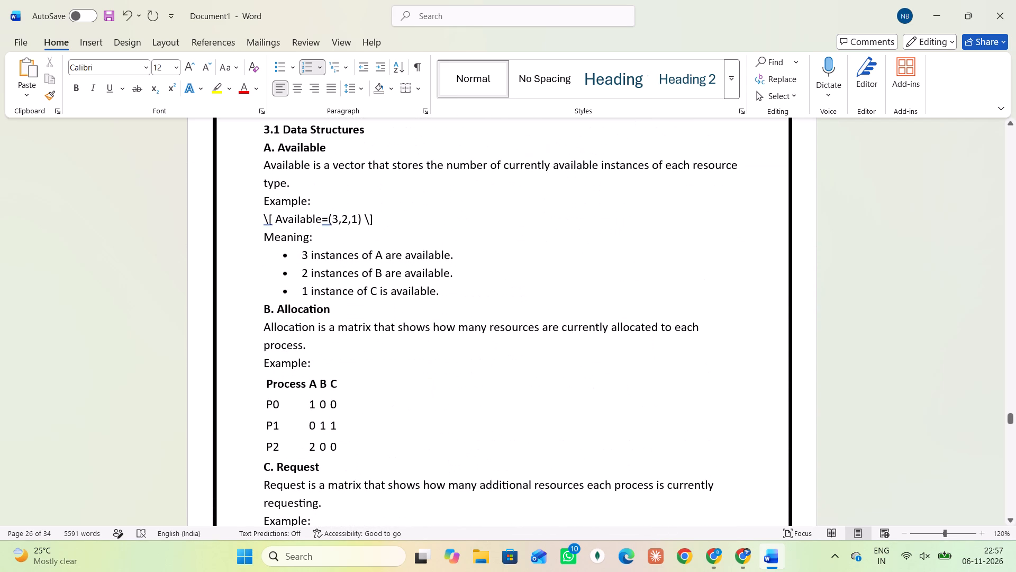
scroll(476, 294, up, 1)
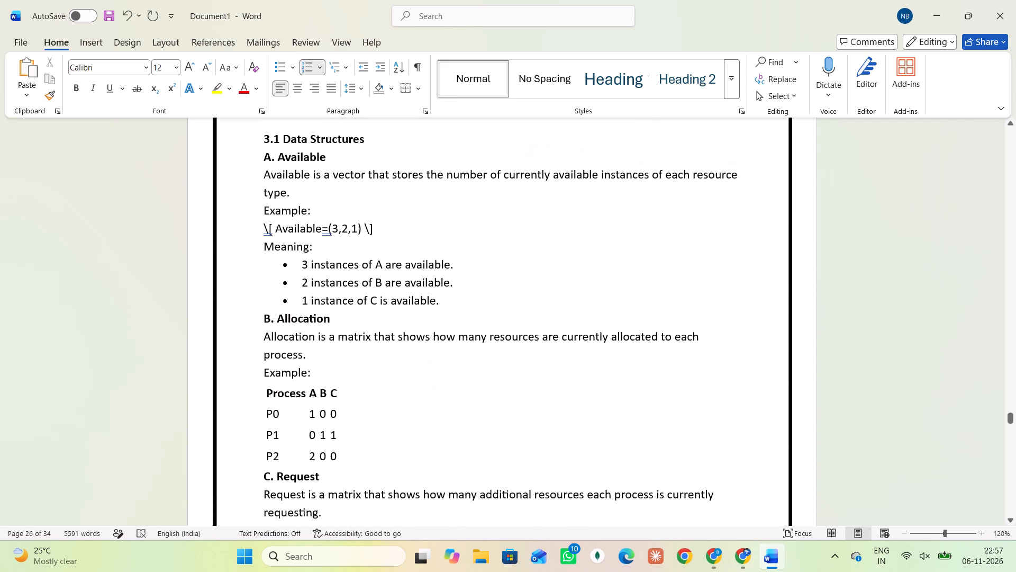
scroll(476, 294, up, 2)
scroll(476, 294, down, 4)
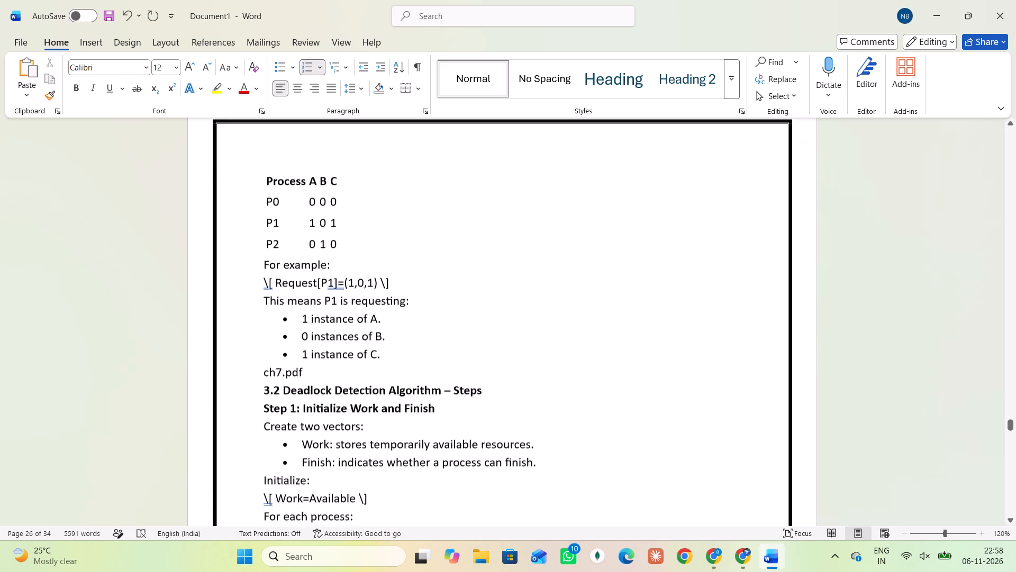
scroll(476, 294, down, 1)
scroll(476, 294, up, 1)
scroll(476, 294, down, 2)
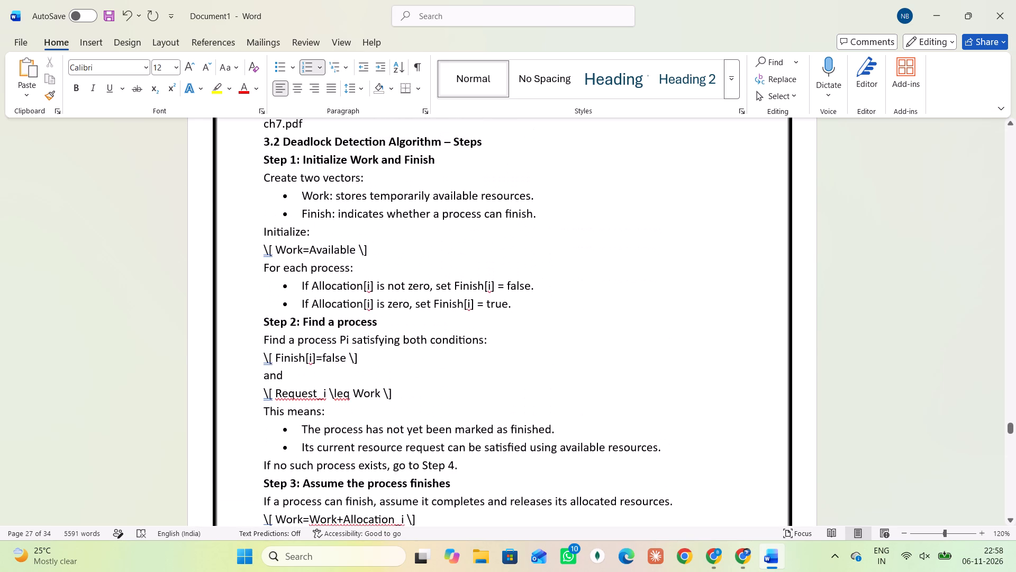
Look through the numerical detection example, the modified deadlock example, section 5 on Detection-Algorithm Usage and the Recovery from Deadlock introduction.
scroll(476, 294, down, 13)
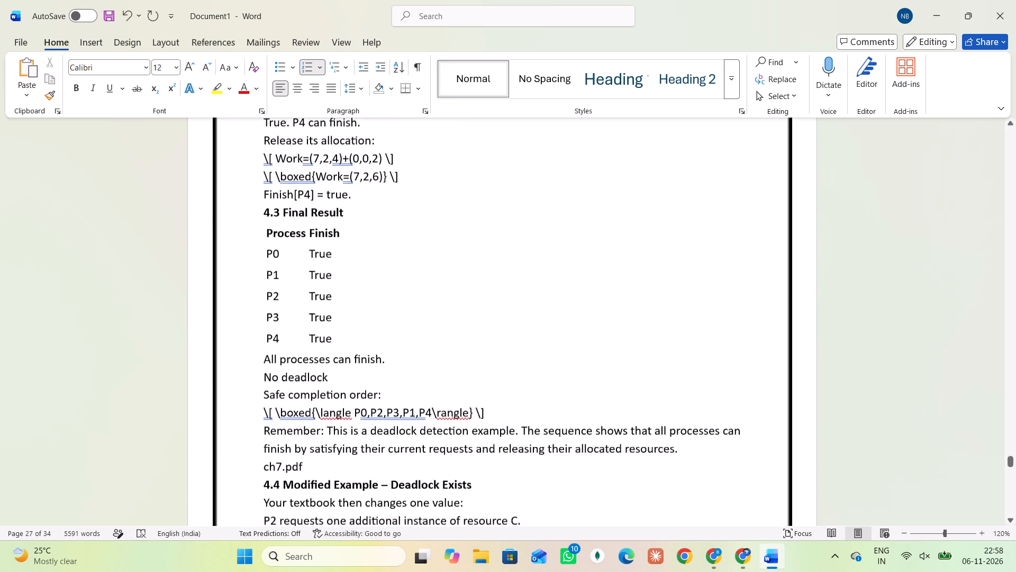
scroll(476, 294, down, 4)
scroll(476, 294, up, 1)
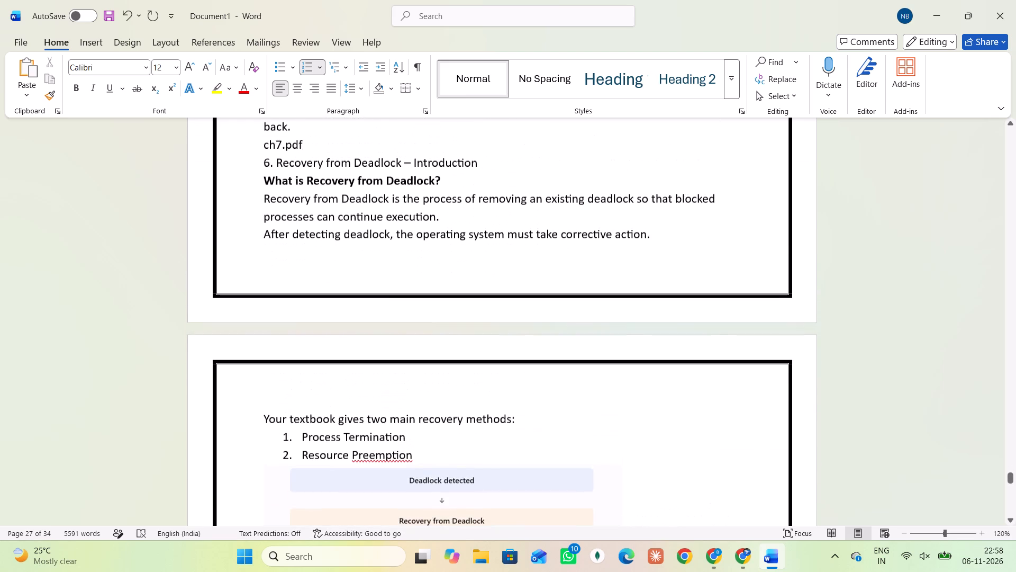
scroll(476, 294, up, 2)
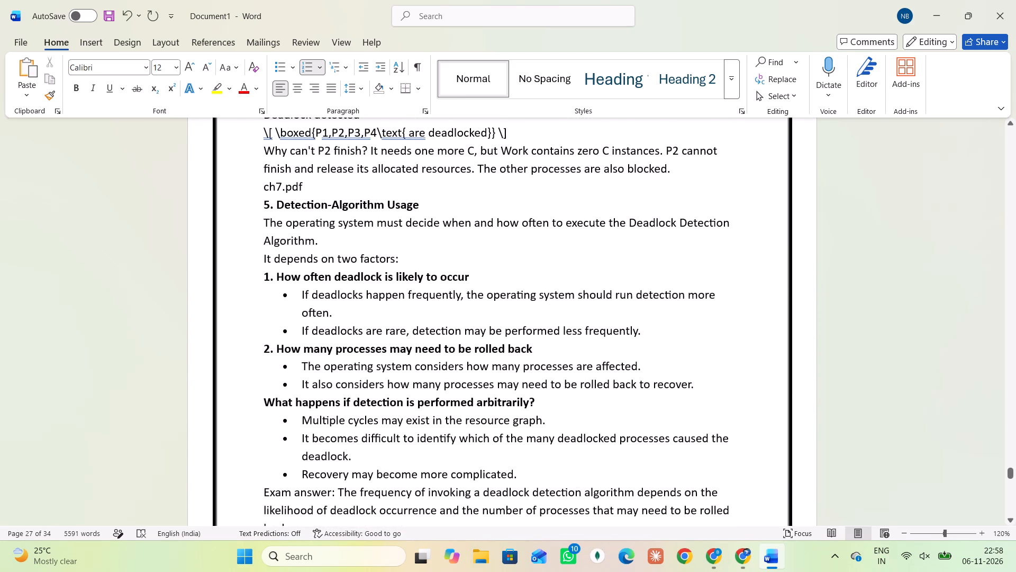
scroll(474, 266, up, 1)
scroll(474, 266, down, 1)
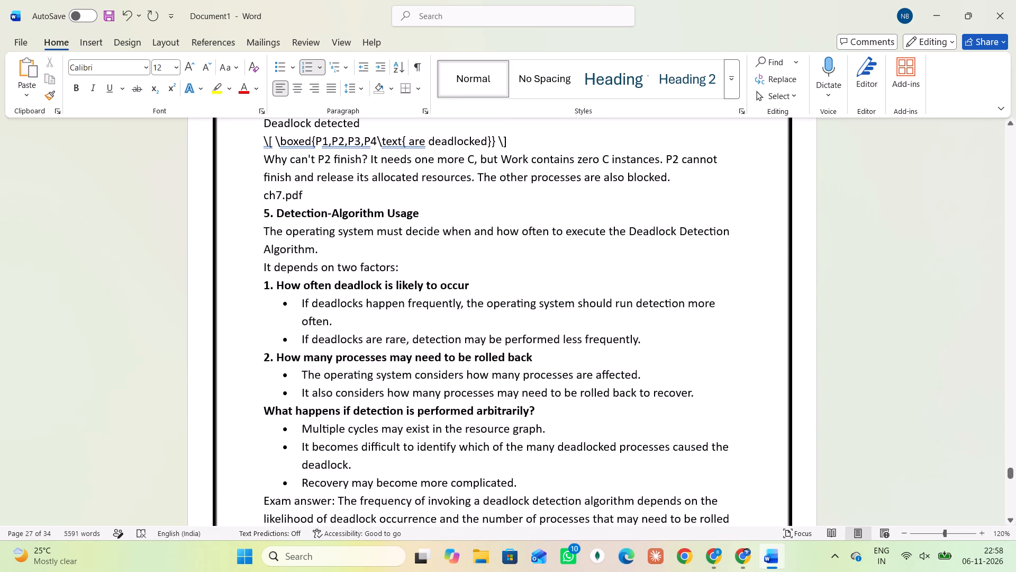
scroll(425, 217, down, 1)
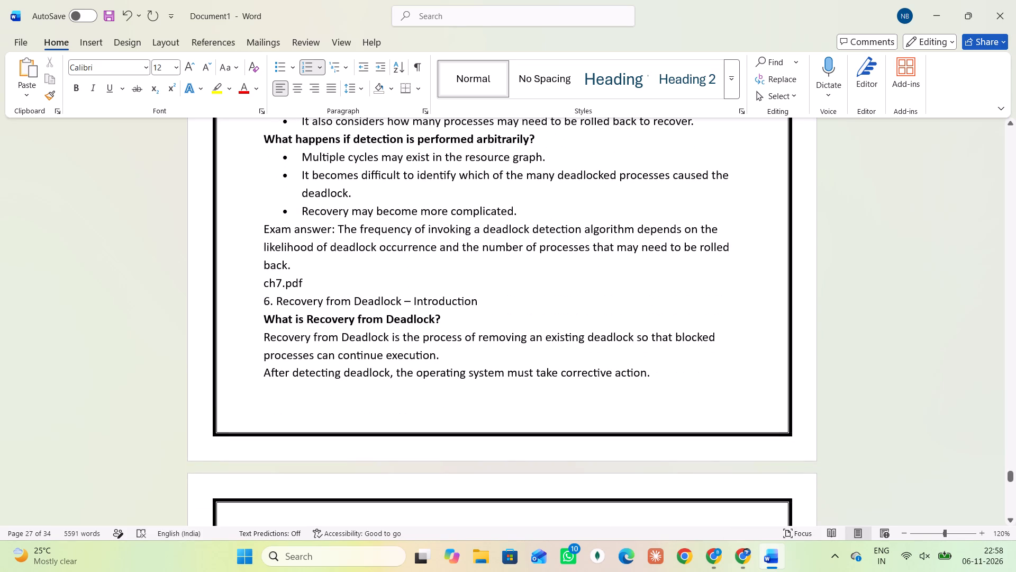
scroll(469, 366, up, 1)
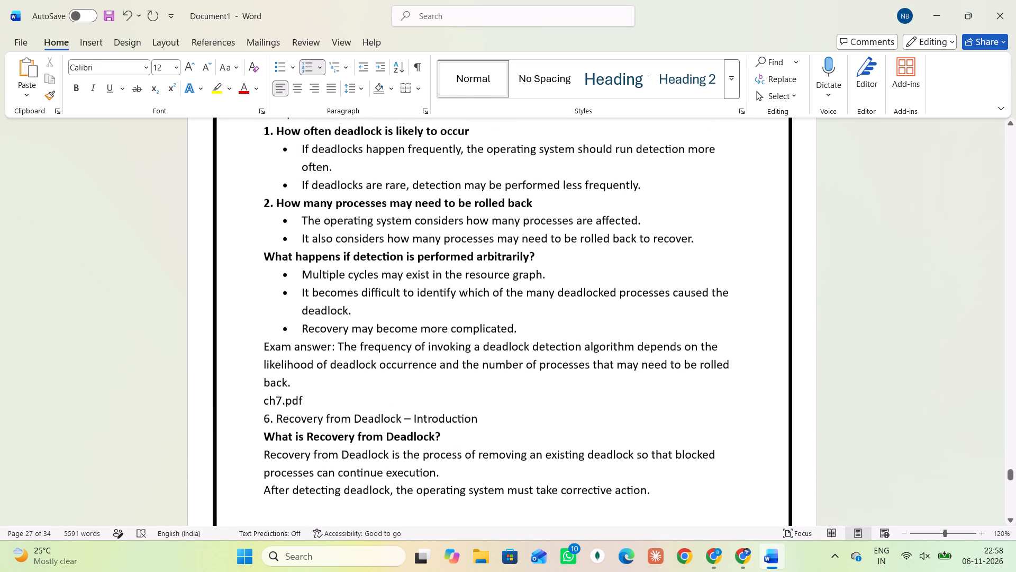
scroll(469, 366, up, 1)
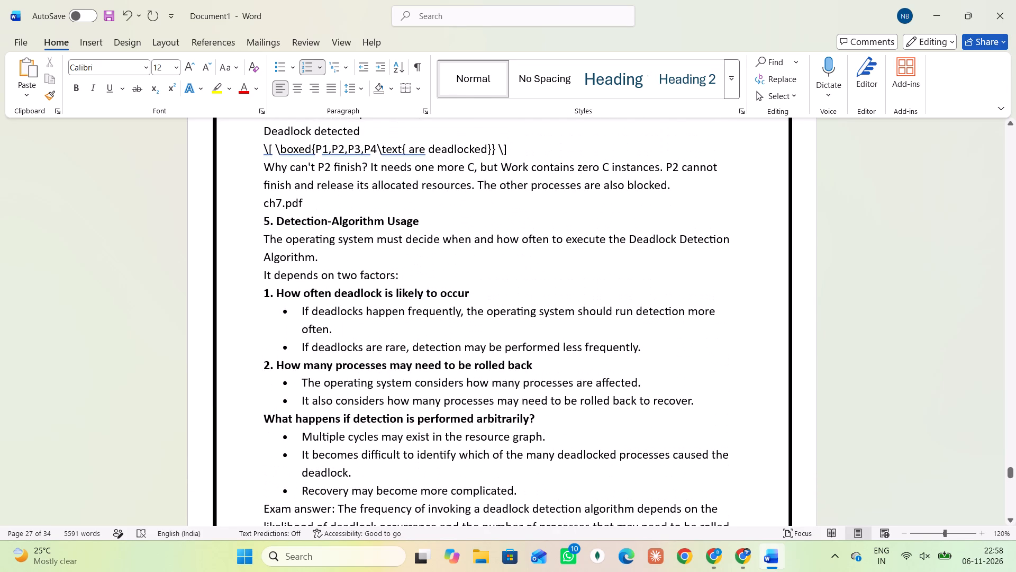
Apply the Heading 1 style to the "What is Recovery from Deadlock?" line under section 6.
scroll(469, 366, down, 1)
drag(462, 332, 280, 329)
click(280, 329)
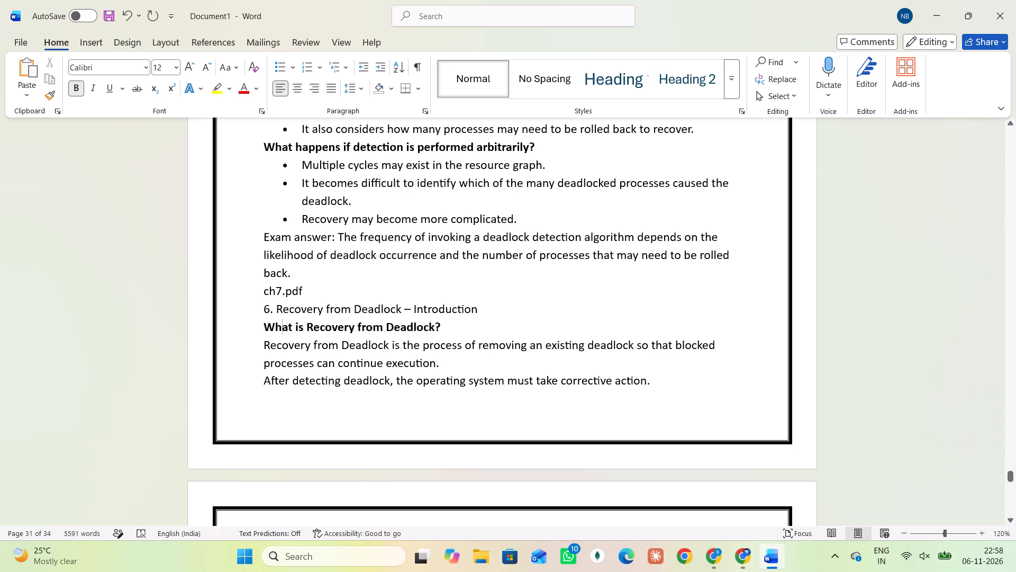
click(438, 328)
drag(466, 325, 271, 333)
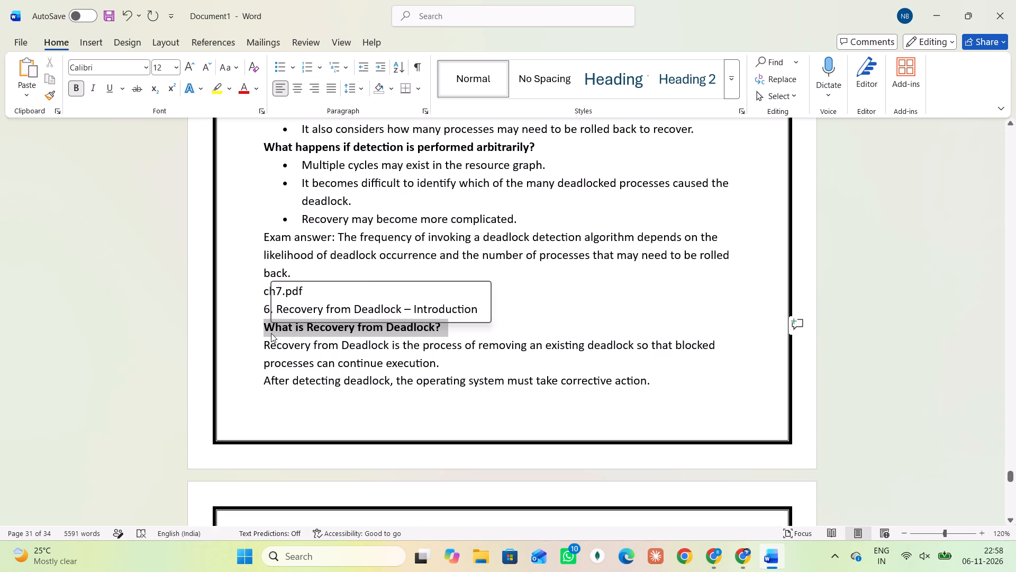
click(604, 70)
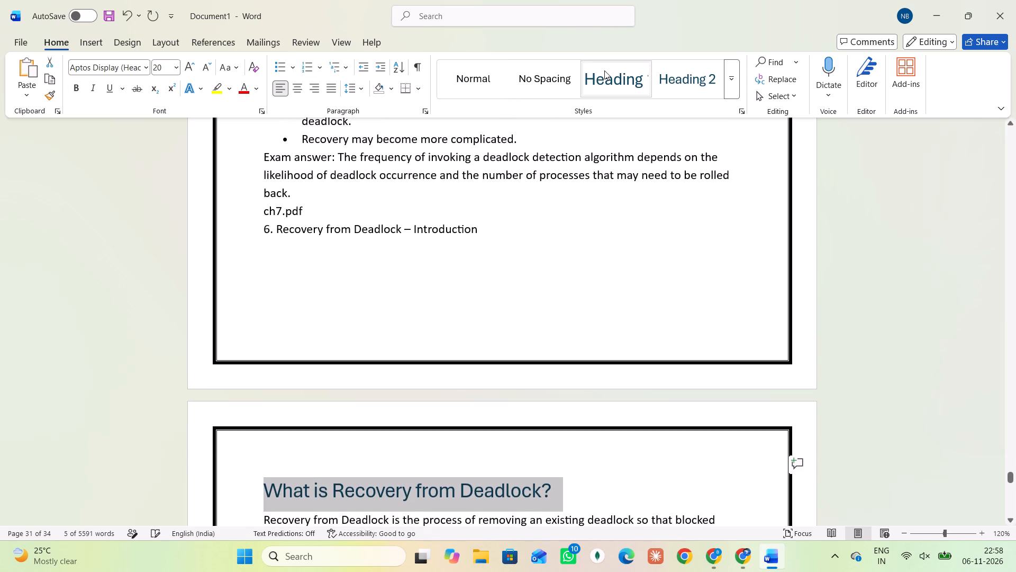
Review the Recovery from Deadlock text and flowchart, then the Process Termination section with methods 7.1 and 7.2.
scroll(564, 302, down, 1)
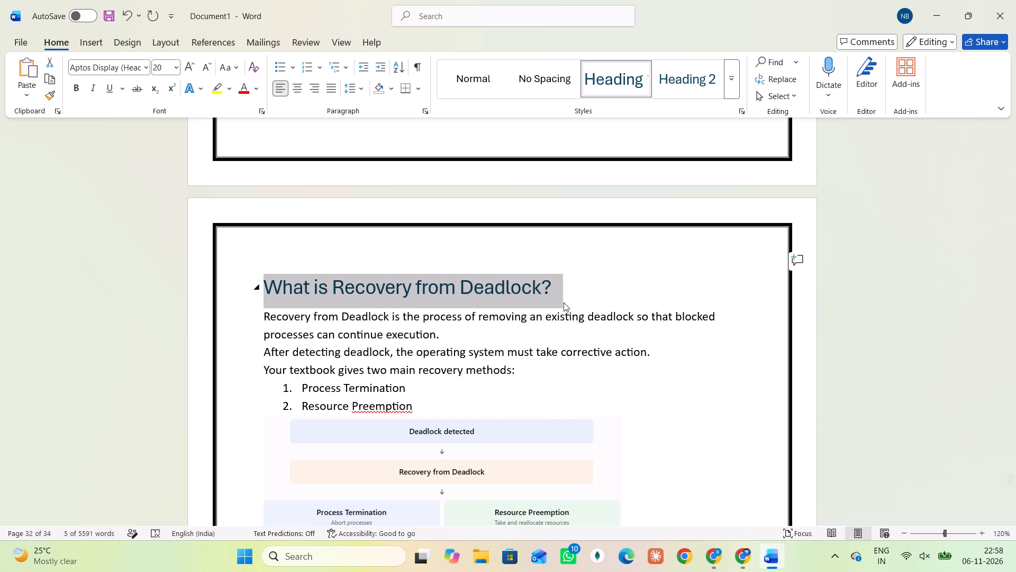
scroll(554, 324, down, 1)
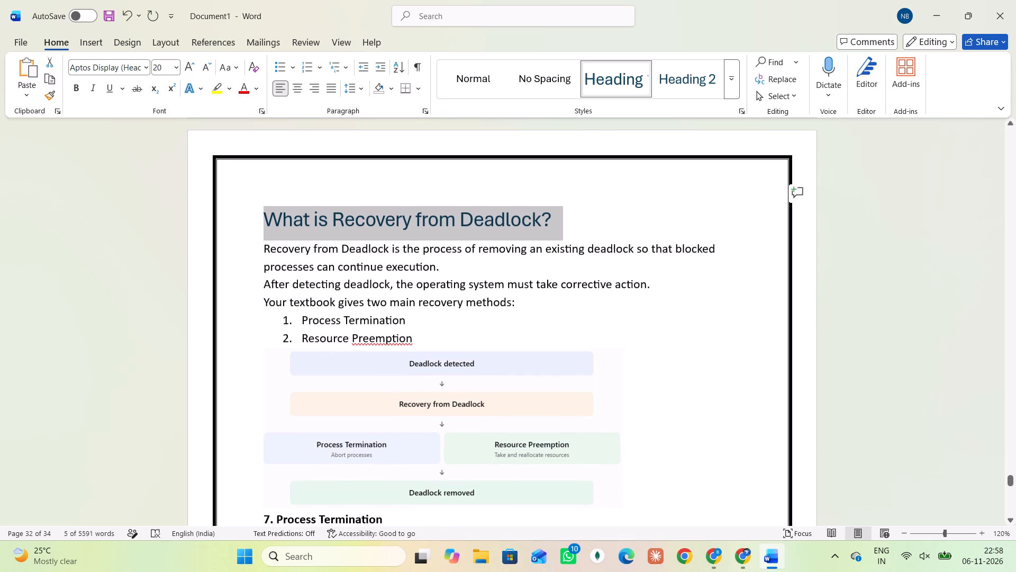
scroll(524, 336, down, 1)
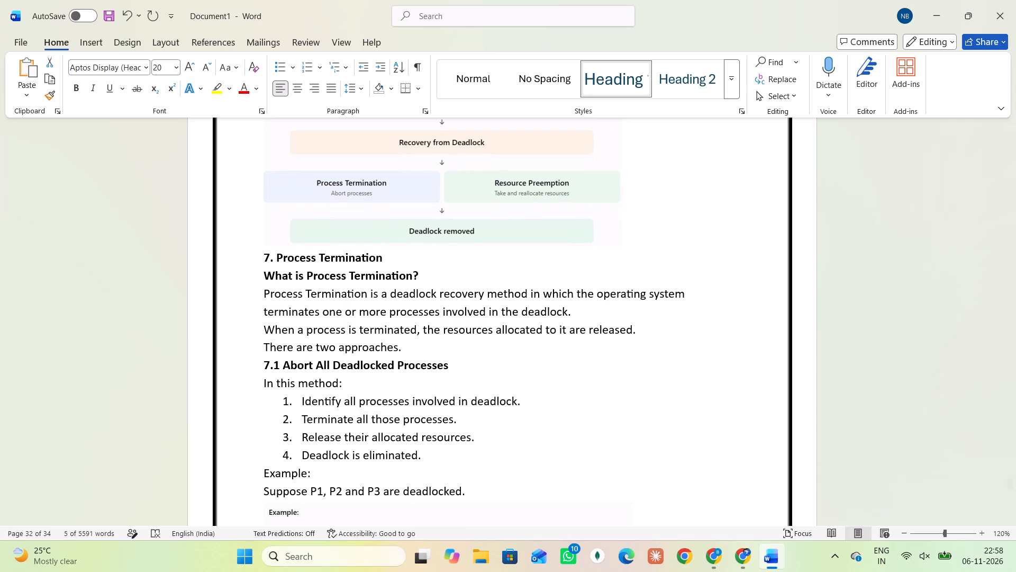
scroll(478, 386, down, 2)
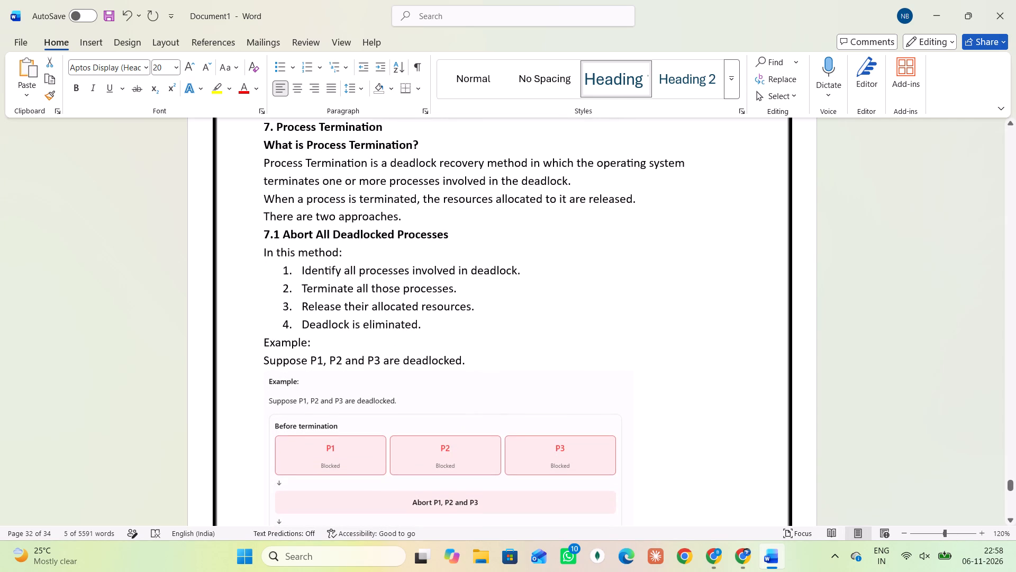
scroll(478, 386, down, 1)
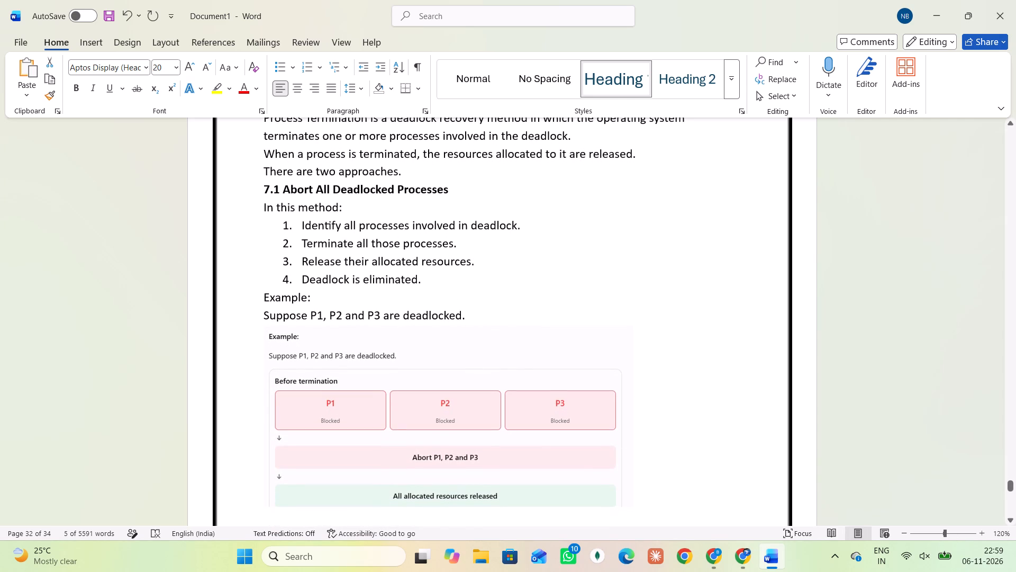
scroll(478, 386, down, 1)
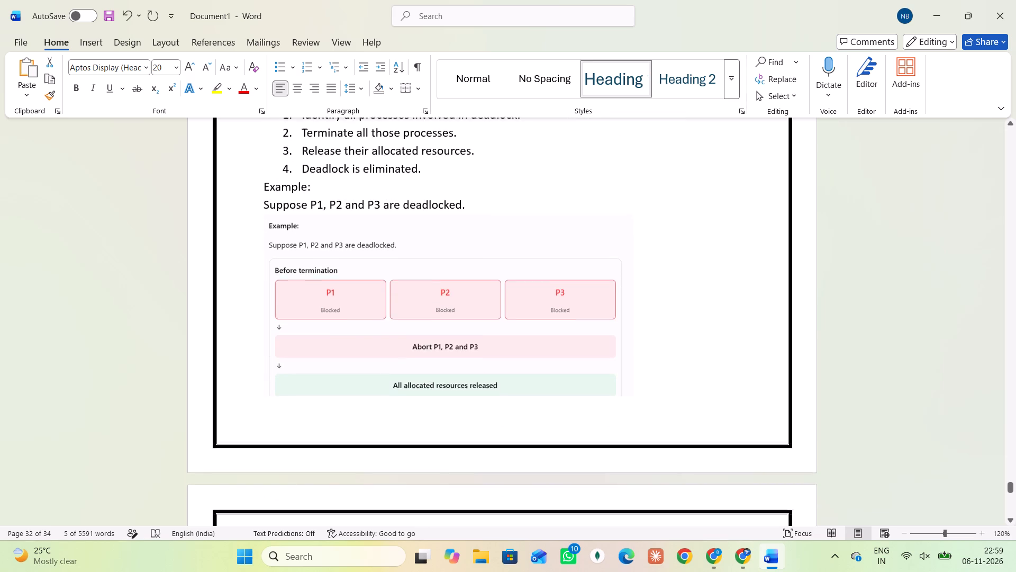
scroll(478, 386, down, 2)
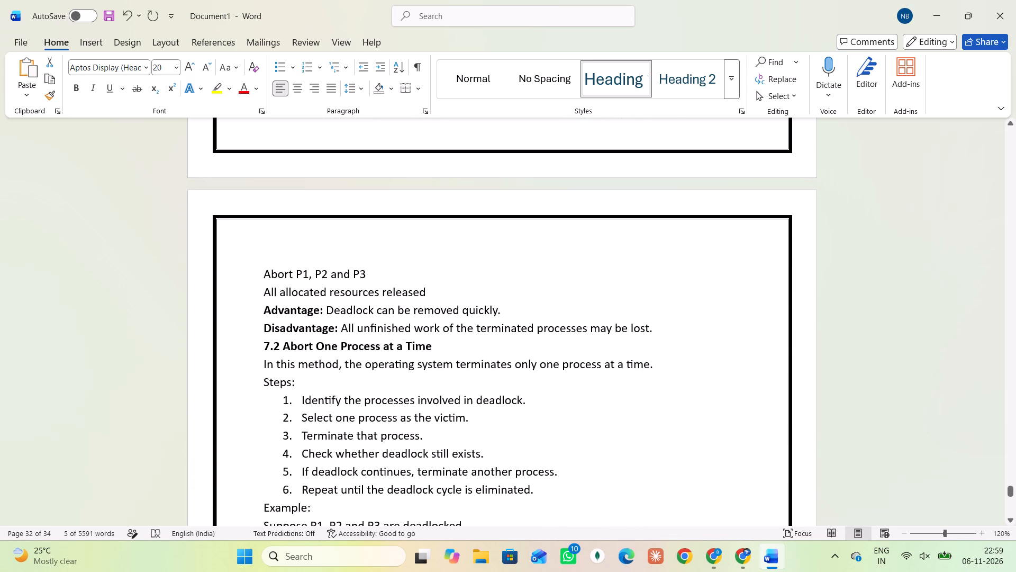
scroll(478, 386, down, 1)
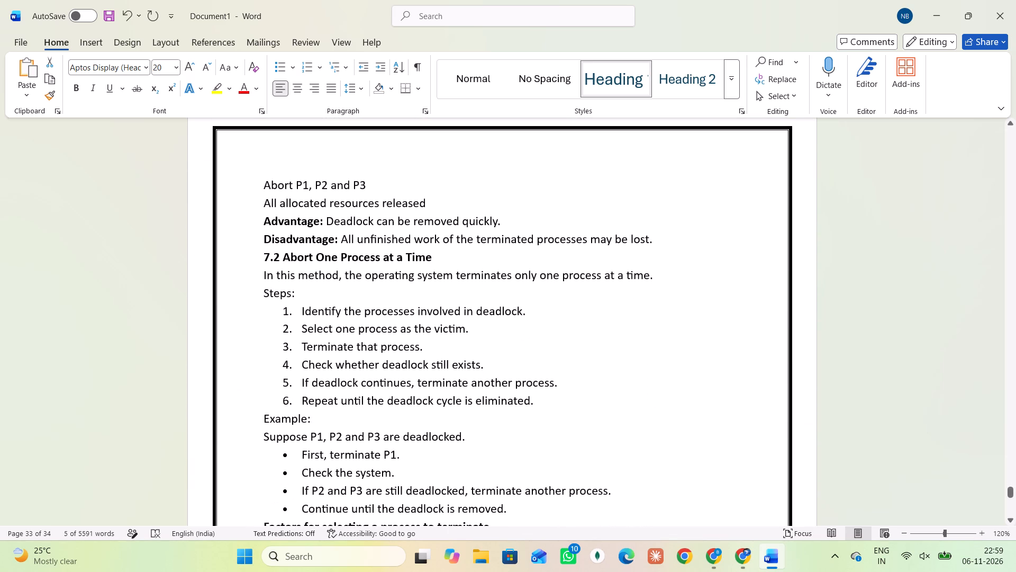
Read the factors for selecting a process to terminate and the section 8 Resource Preemption explanation and example.
scroll(478, 386, down, 1)
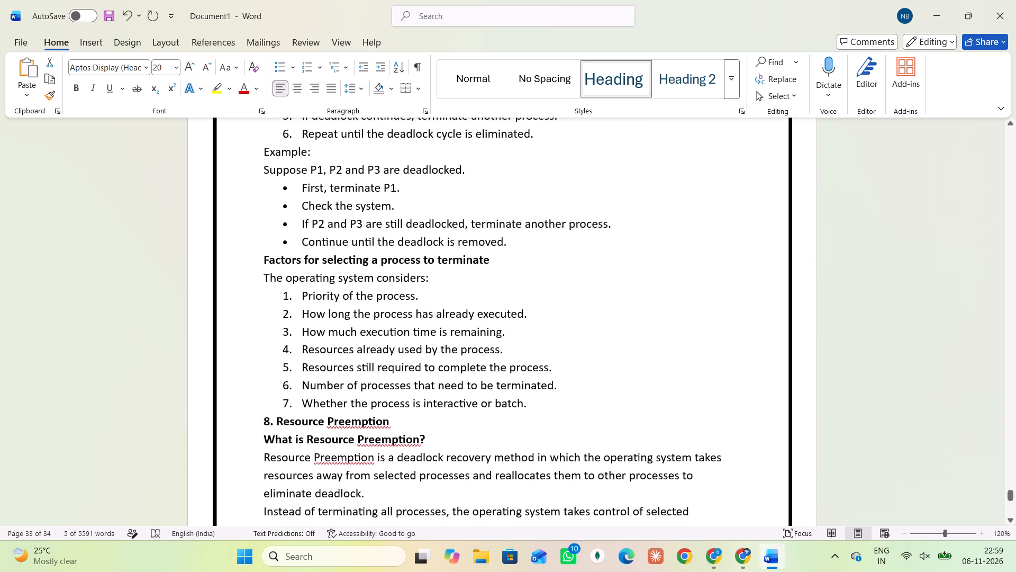
scroll(478, 386, up, 1)
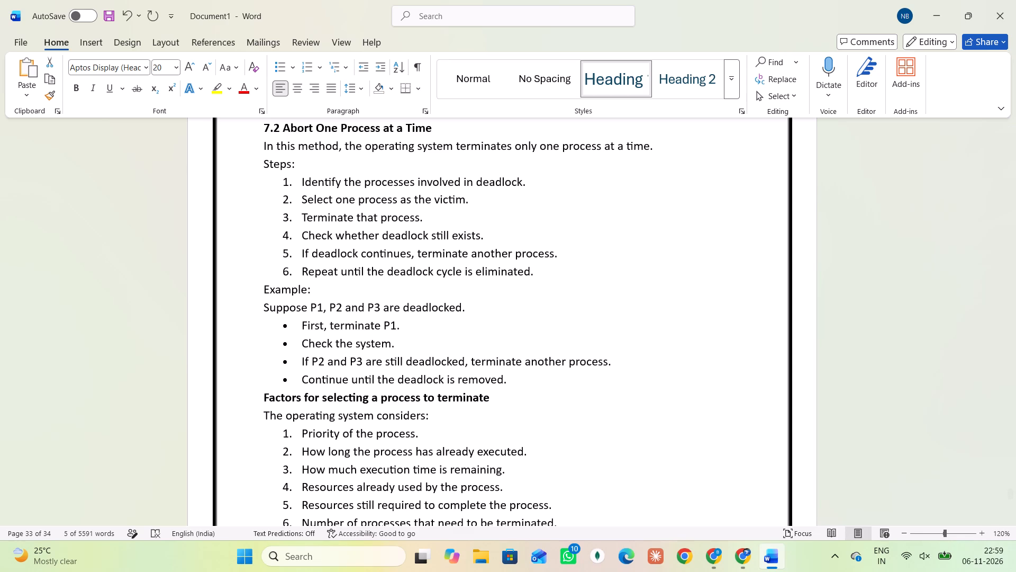
scroll(478, 386, down, 1)
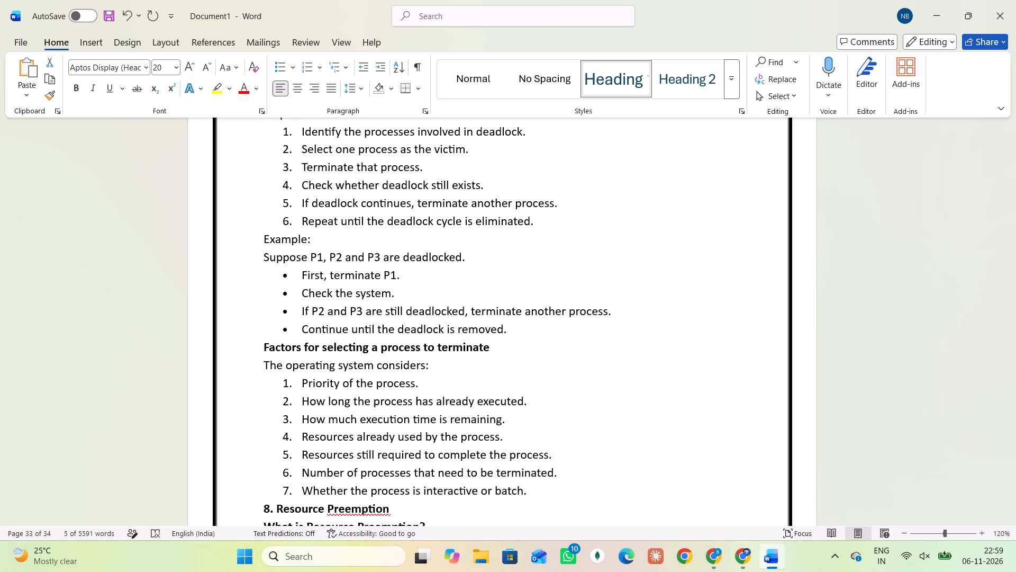
scroll(478, 386, down, 1)
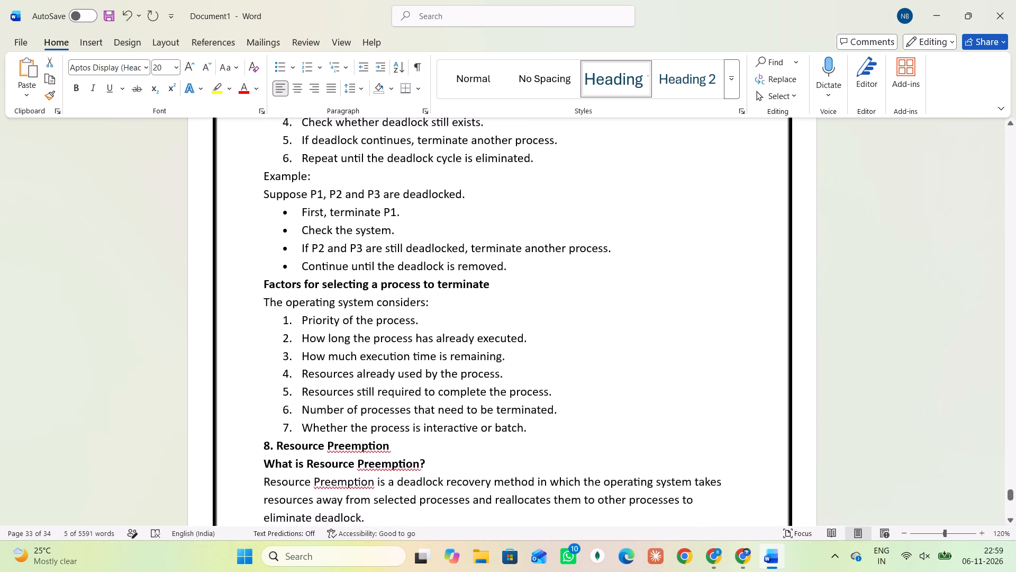
scroll(478, 386, down, 3)
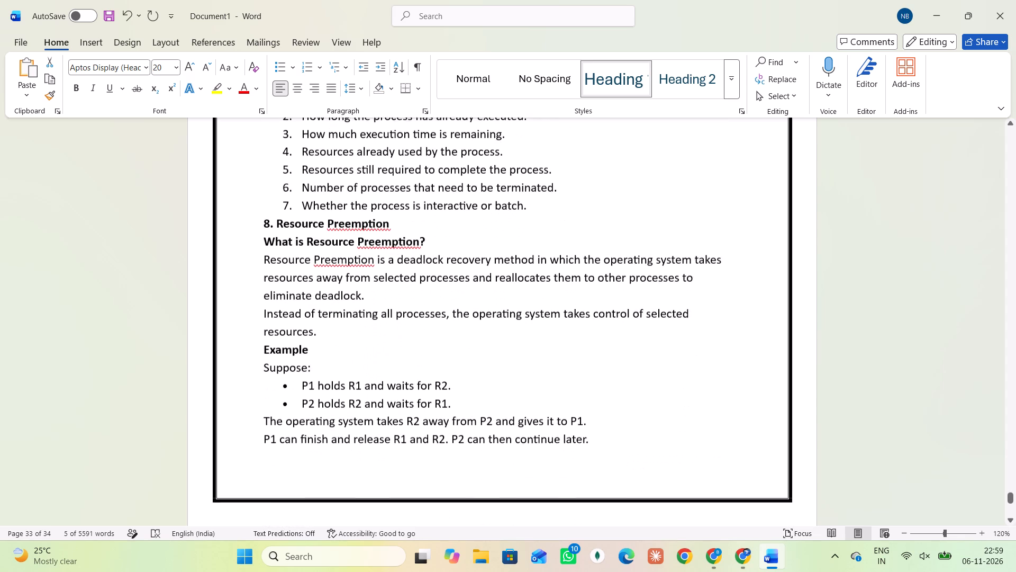
scroll(478, 386, down, 1)
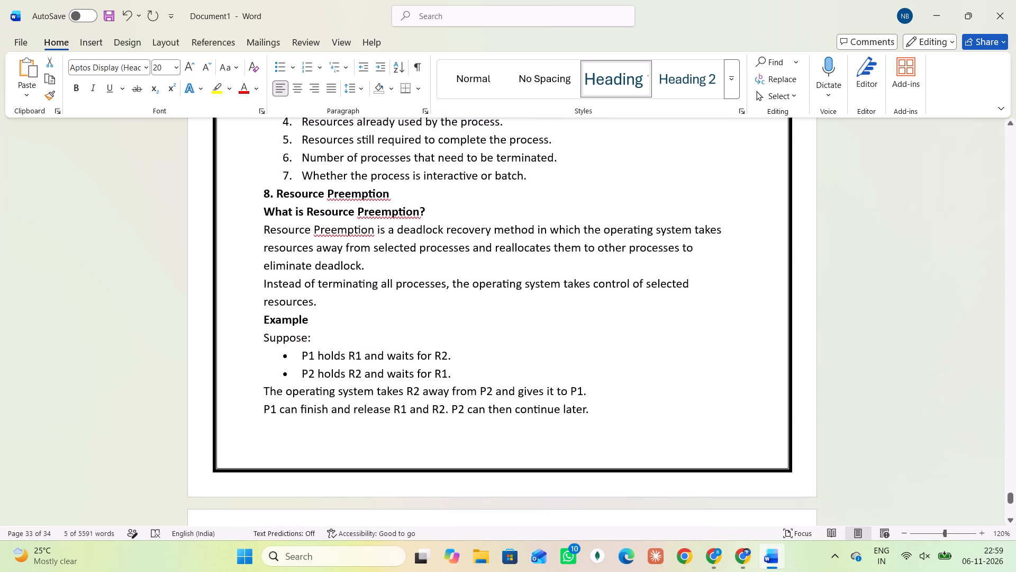
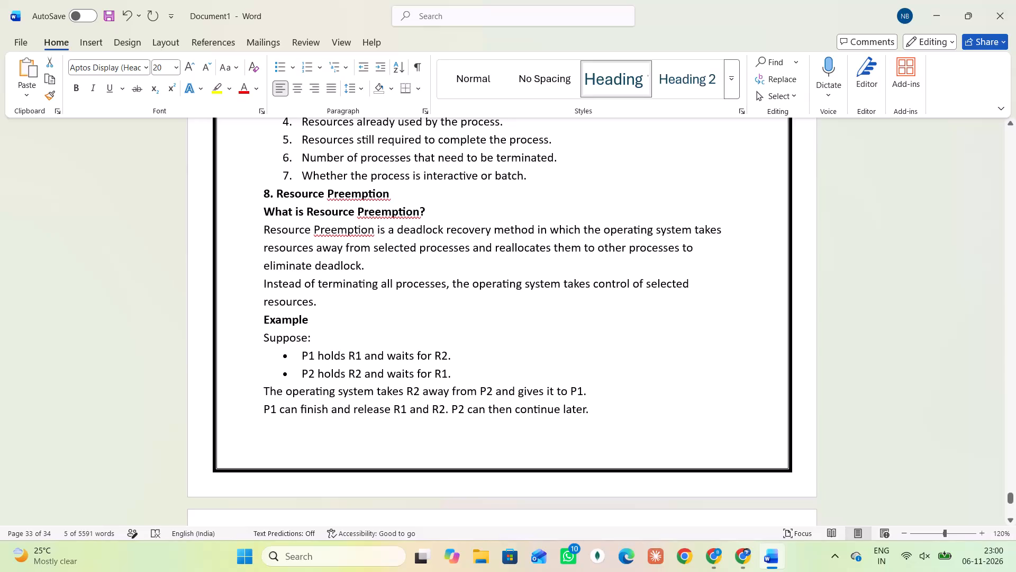
Read the resource preemption diagram and sections 8.1 Selecting a Victim, 8.2 Rollback and 8.3 Starvation through to the end of the notes.
scroll(458, 431, down, 2)
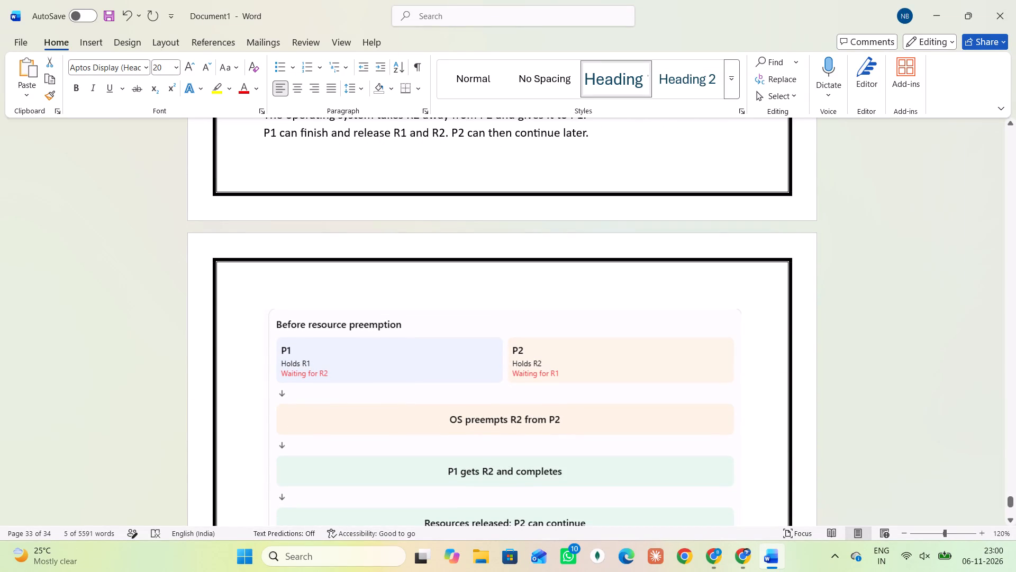
scroll(458, 431, down, 1)
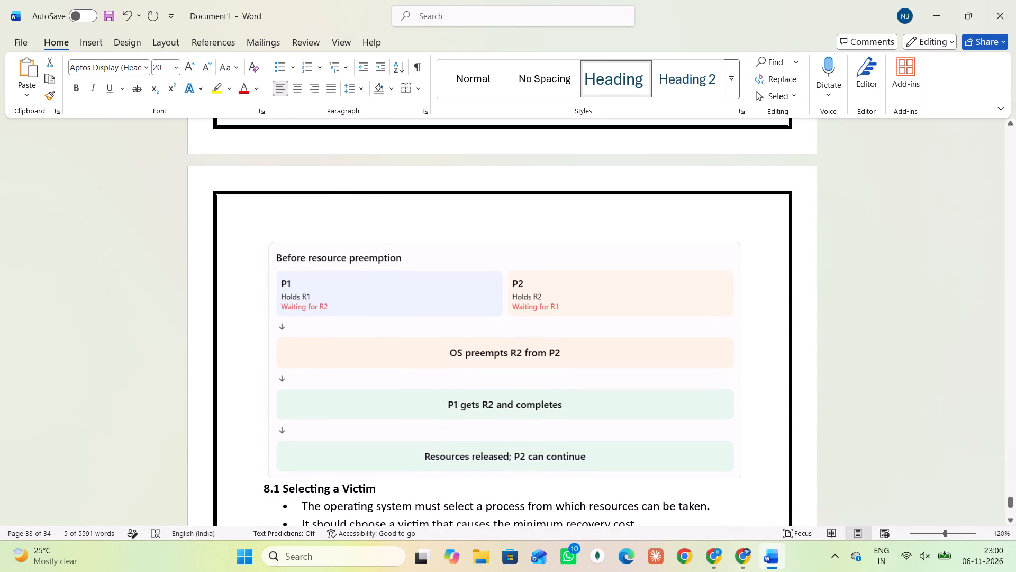
scroll(458, 431, down, 1)
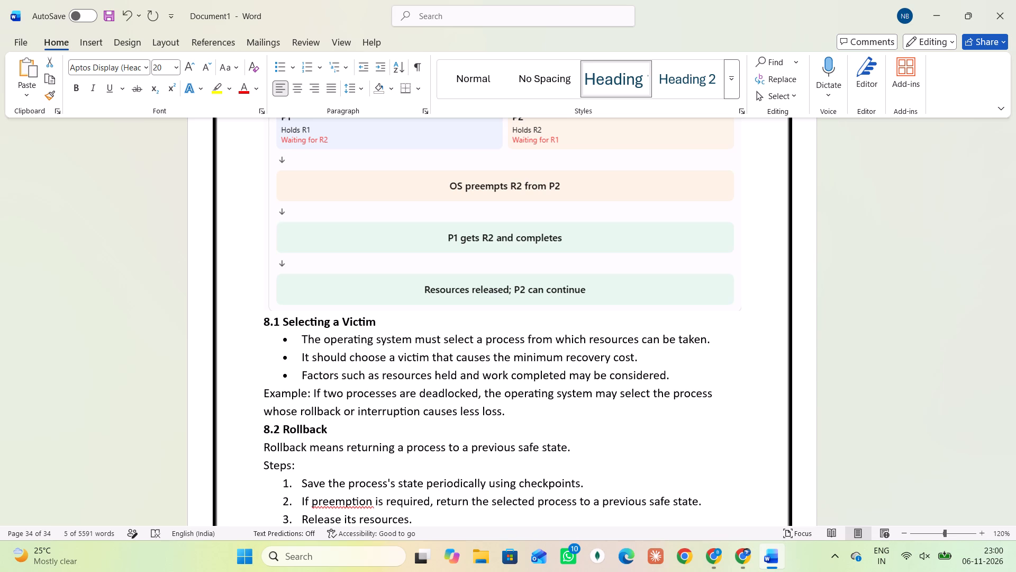
scroll(458, 431, down, 1)
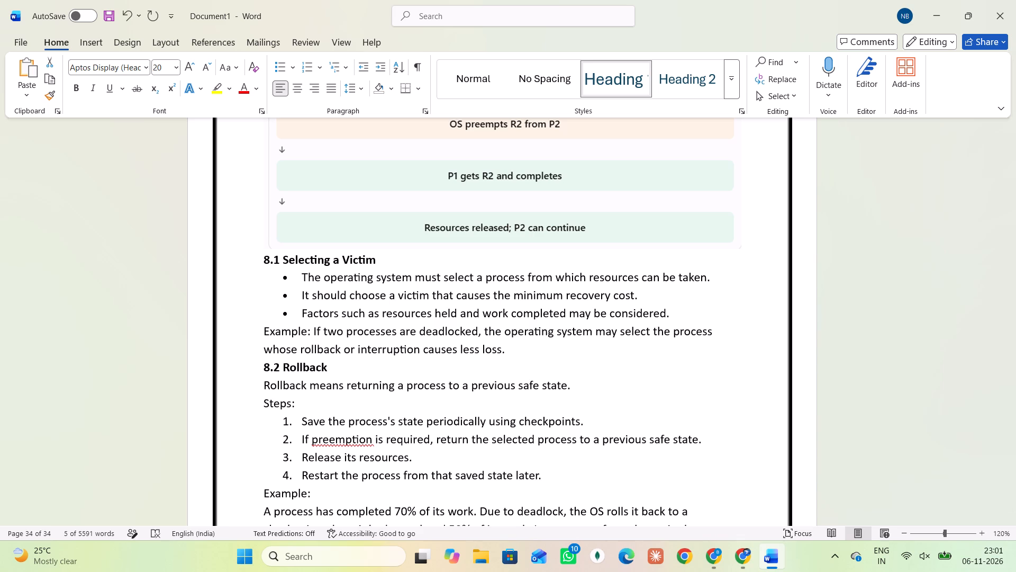
scroll(458, 431, down, 1)
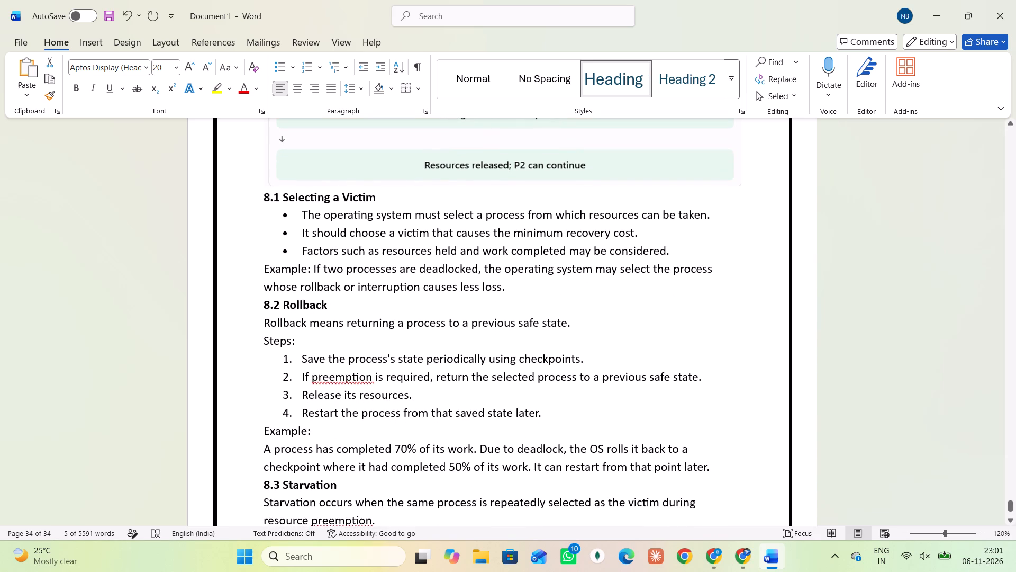
scroll(458, 431, down, 1)
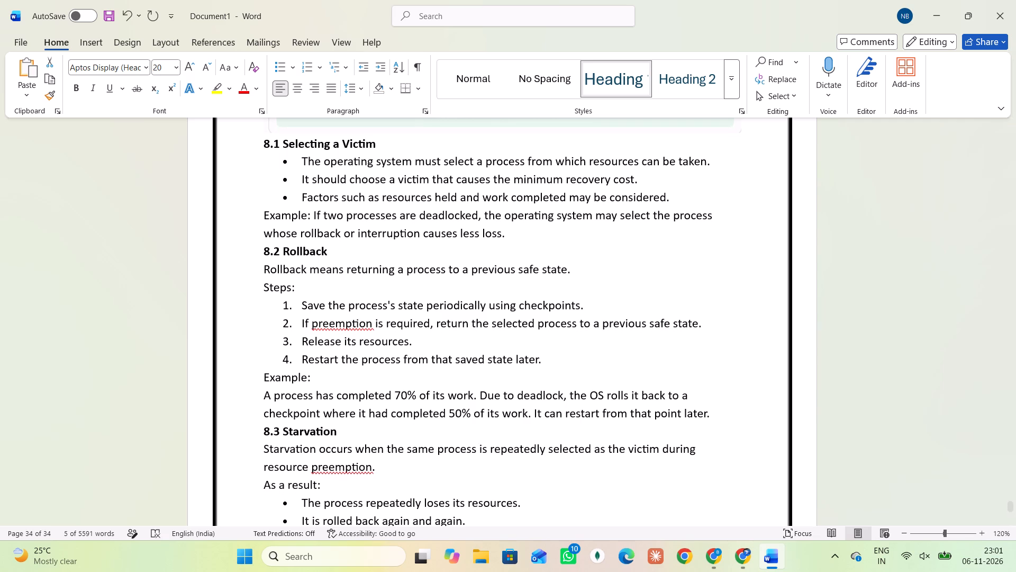
scroll(450, 447, down, 2)
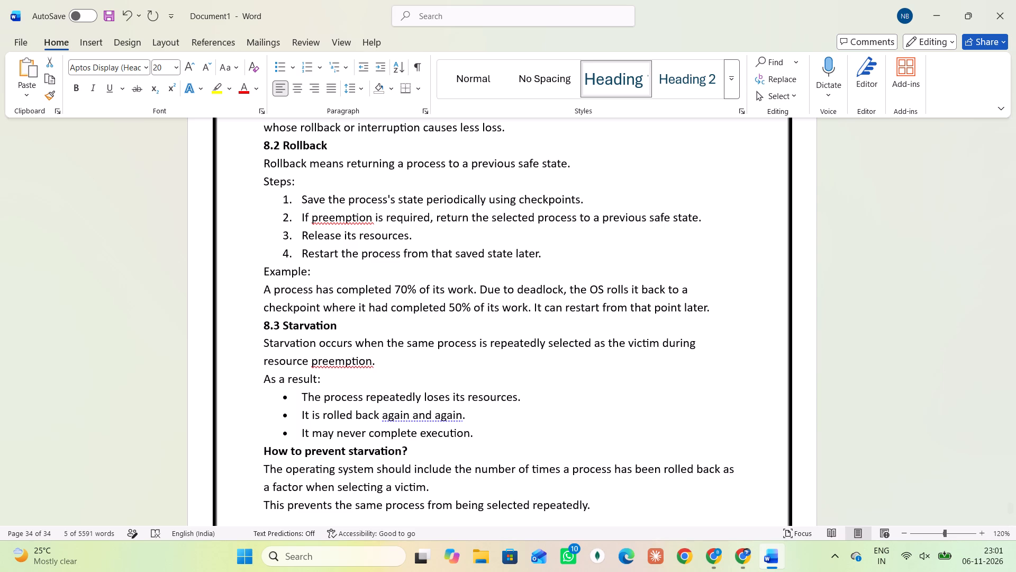
scroll(450, 447, down, 2)
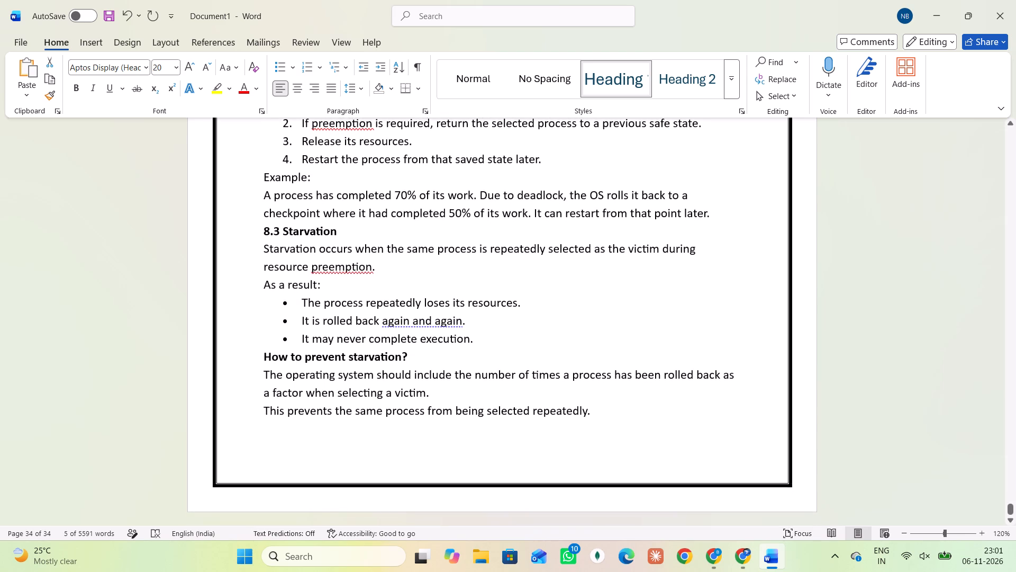
scroll(450, 447, down, 2)
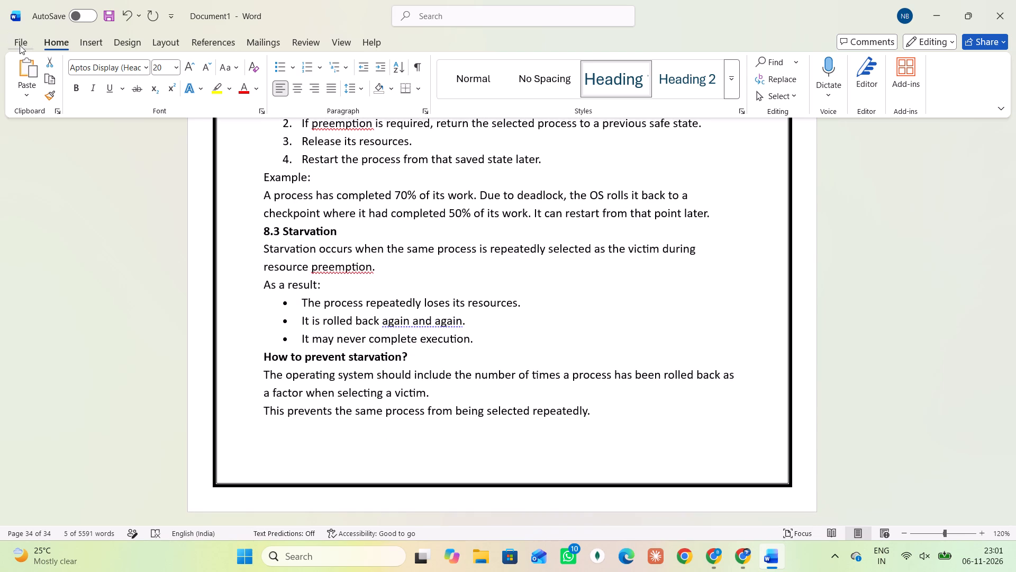
Save the notes as a Word document named UNIT III OS in the os folder under MIDS on Local Disk (C:).
click(20, 45)
click(47, 217)
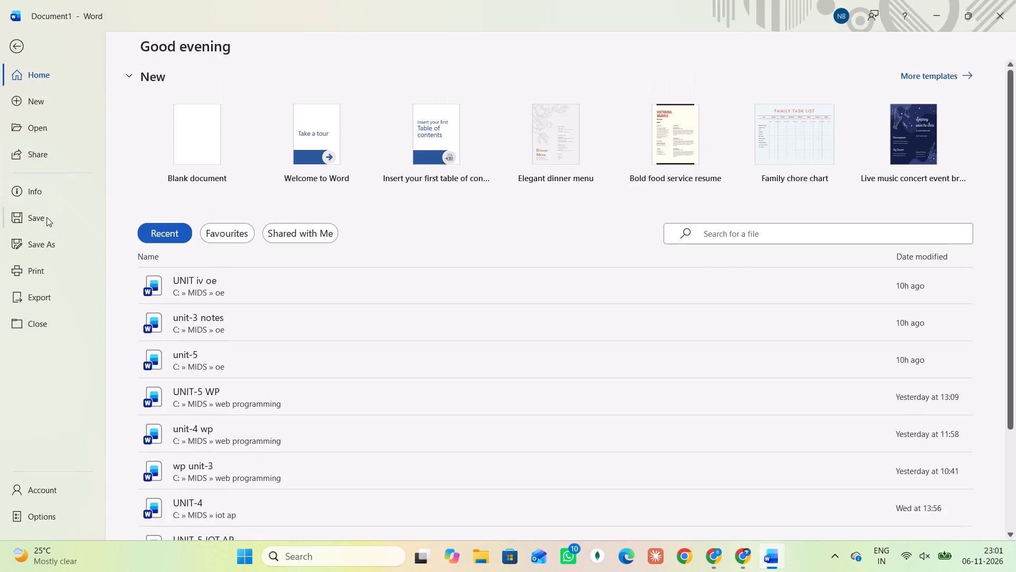
double_click(176, 258)
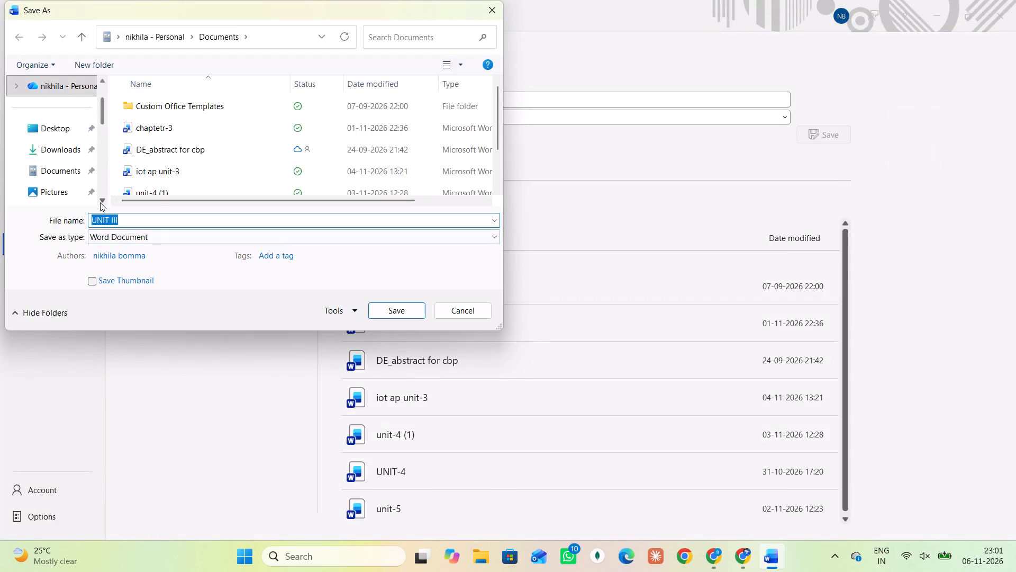
click(130, 220)
key(space)
text(OD)
key(BackSpace)
key(s)
scroll(26, 143, down, 4)
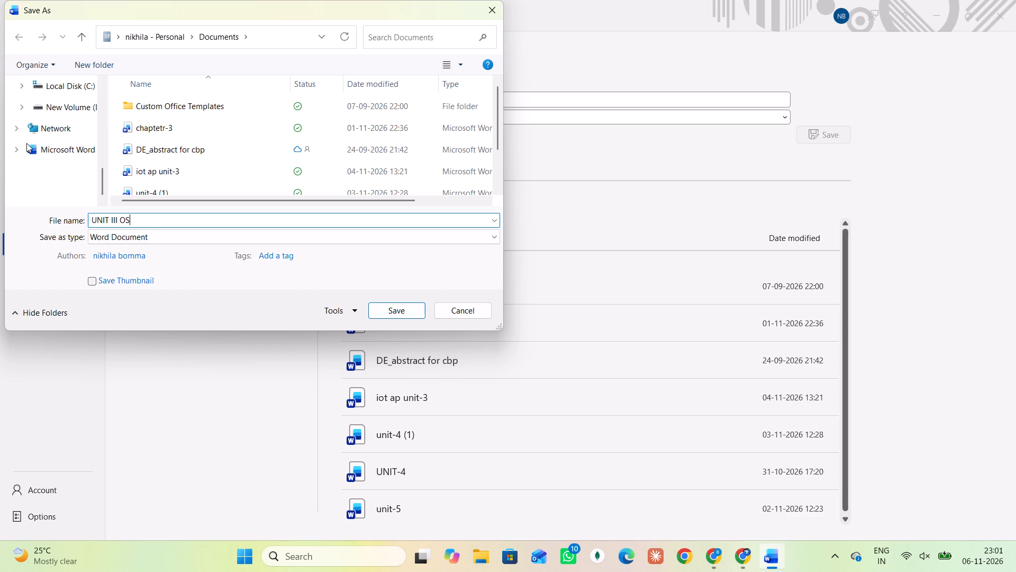
click(56, 94)
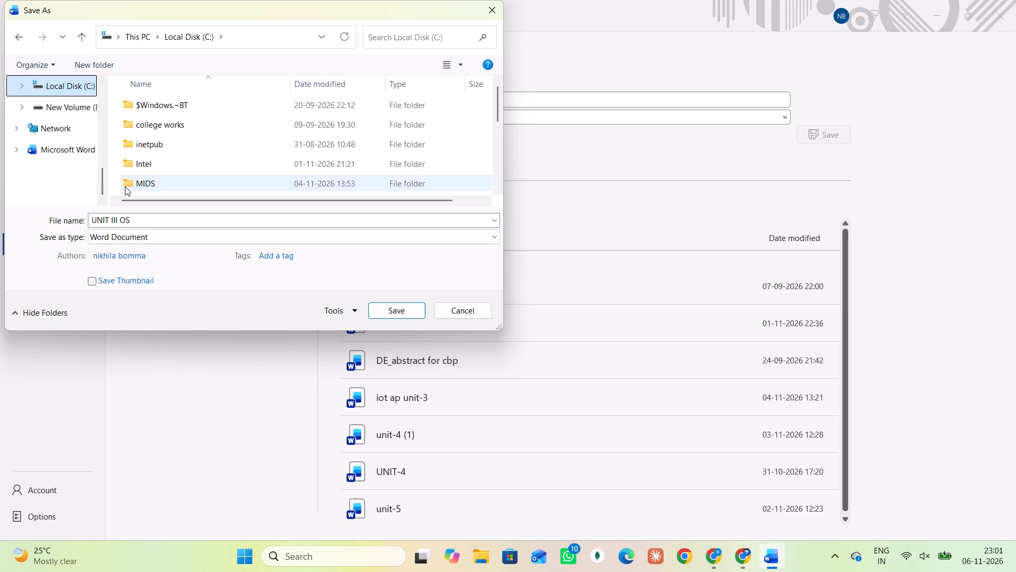
double_click(125, 186)
double_click(154, 188)
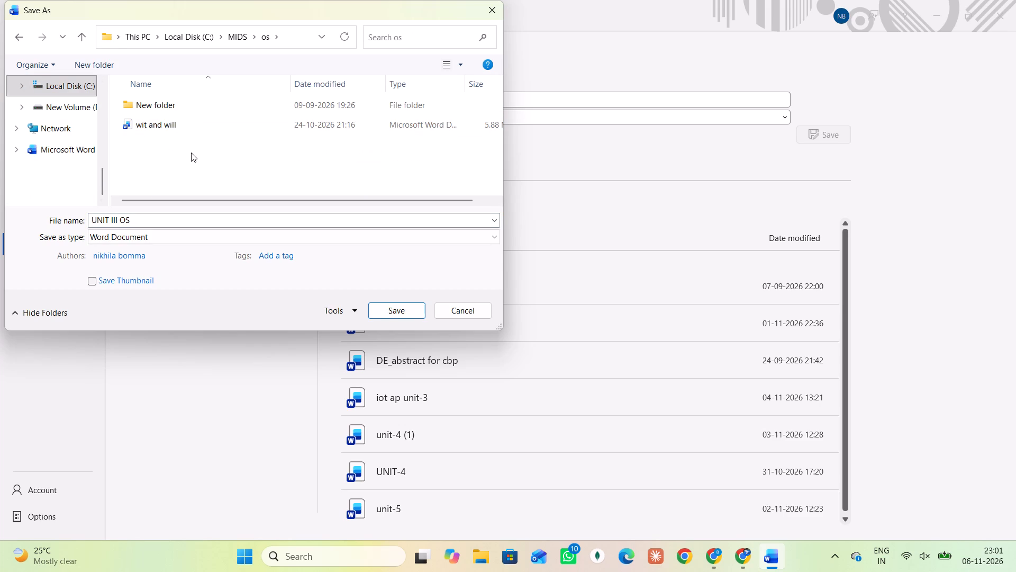
click(384, 308)
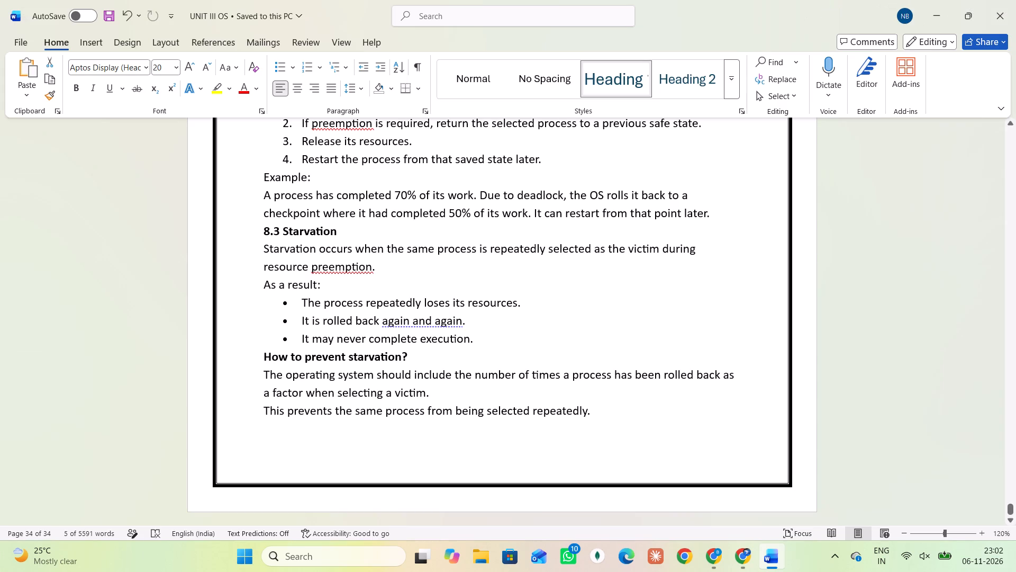
Create a new blank document.
click(22, 44)
double_click(190, 156)
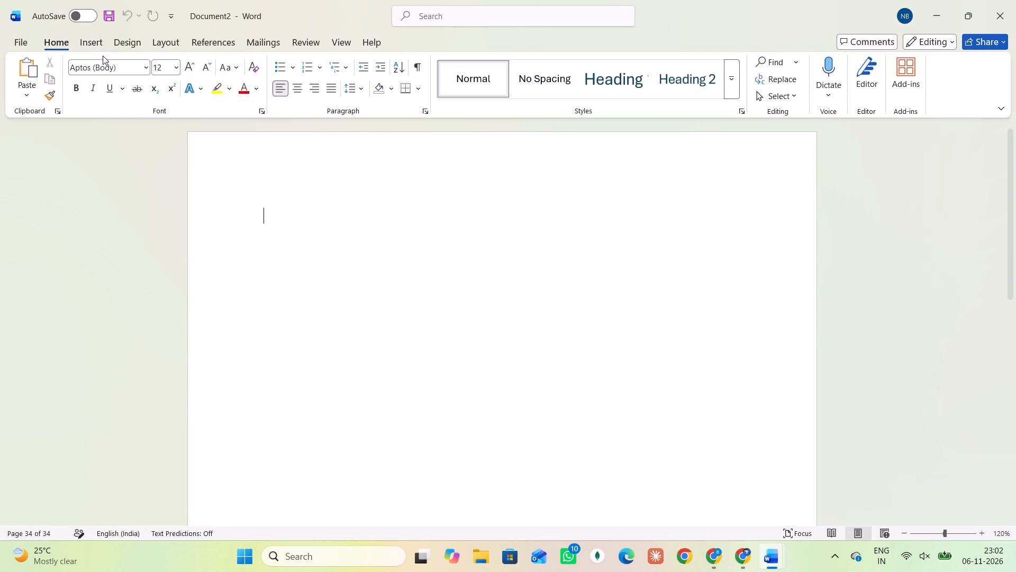
Add a Box page border with a thick-and-thin multiple-line style to the whole new document.
click(130, 46)
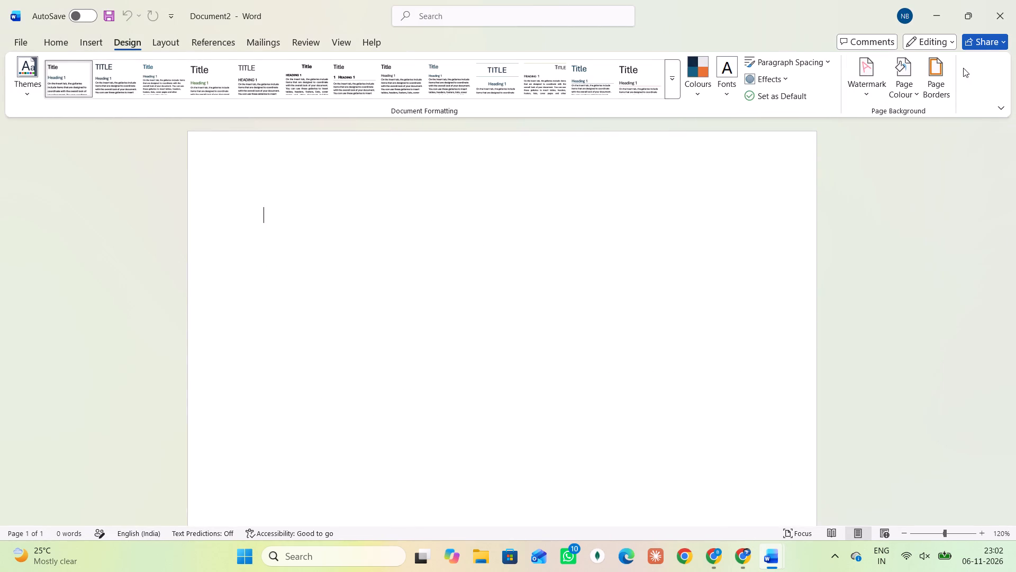
click(951, 73)
click(937, 74)
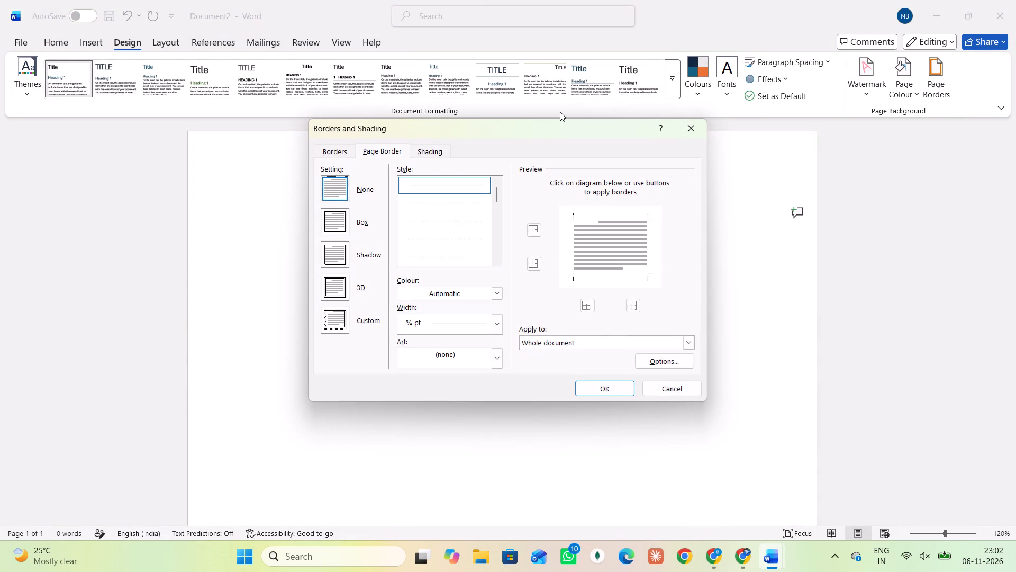
click(344, 219)
scroll(459, 221, down, 2)
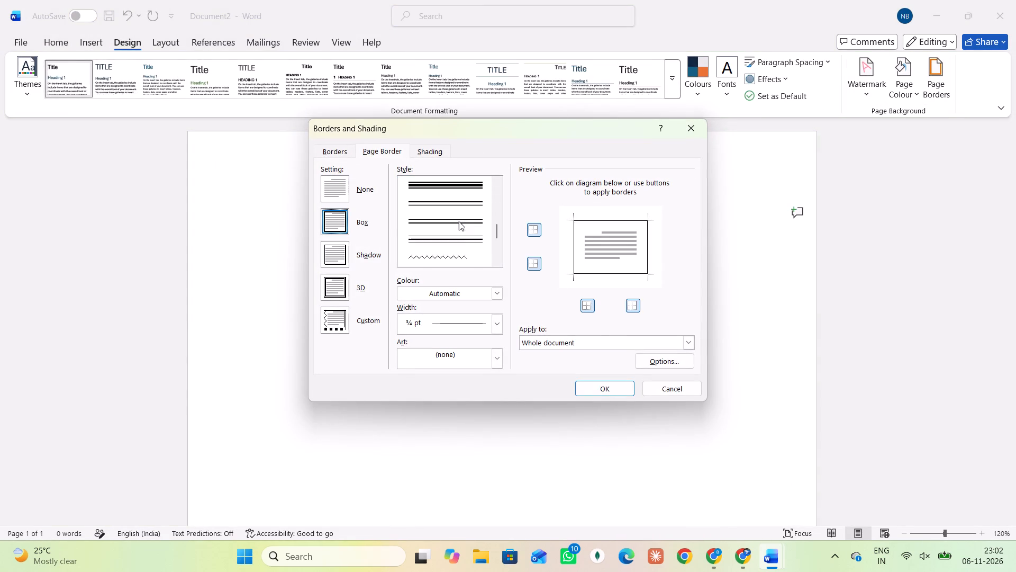
scroll(459, 221, down, 2)
scroll(467, 198, up, 2)
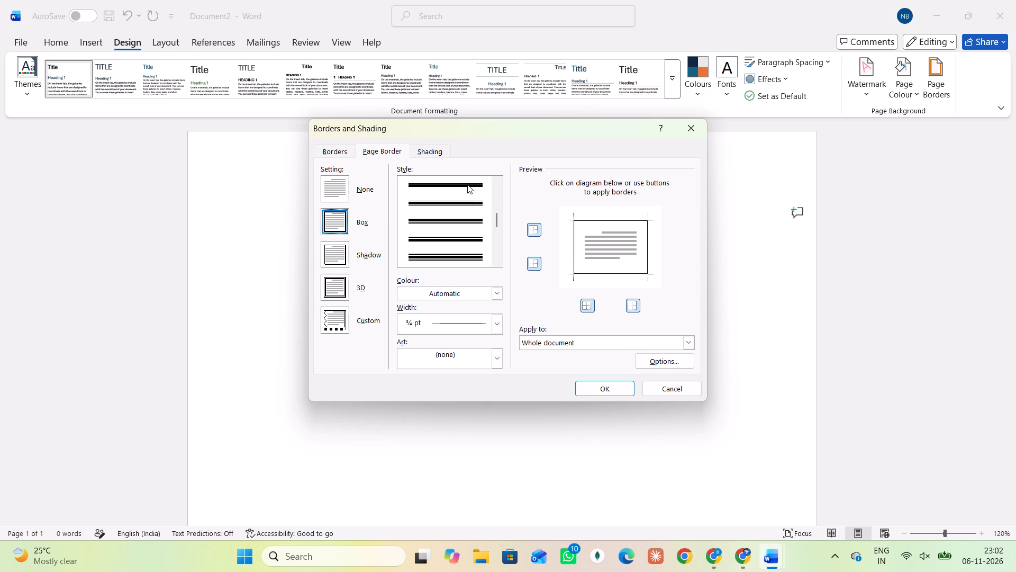
click(467, 184)
click(614, 388)
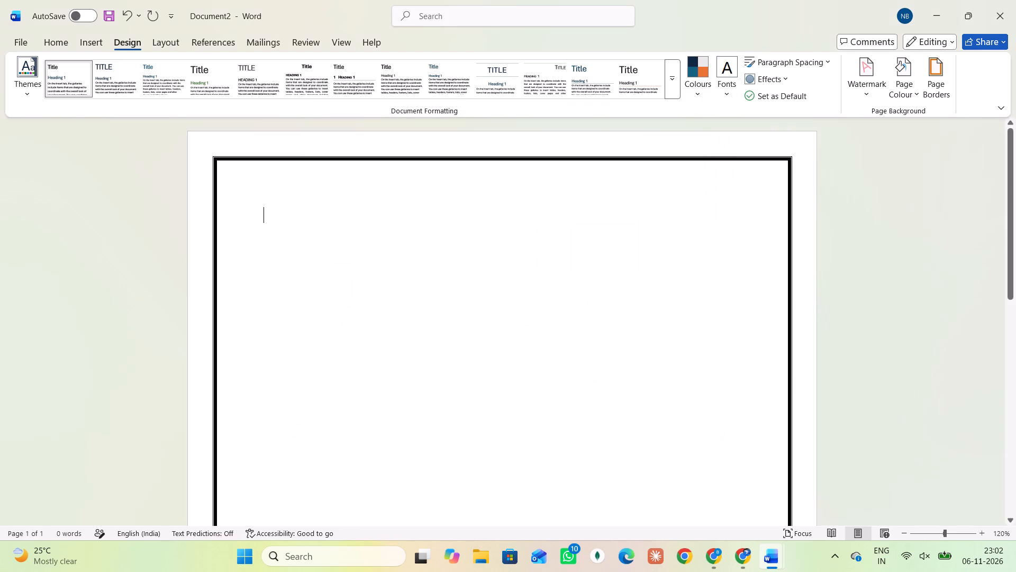
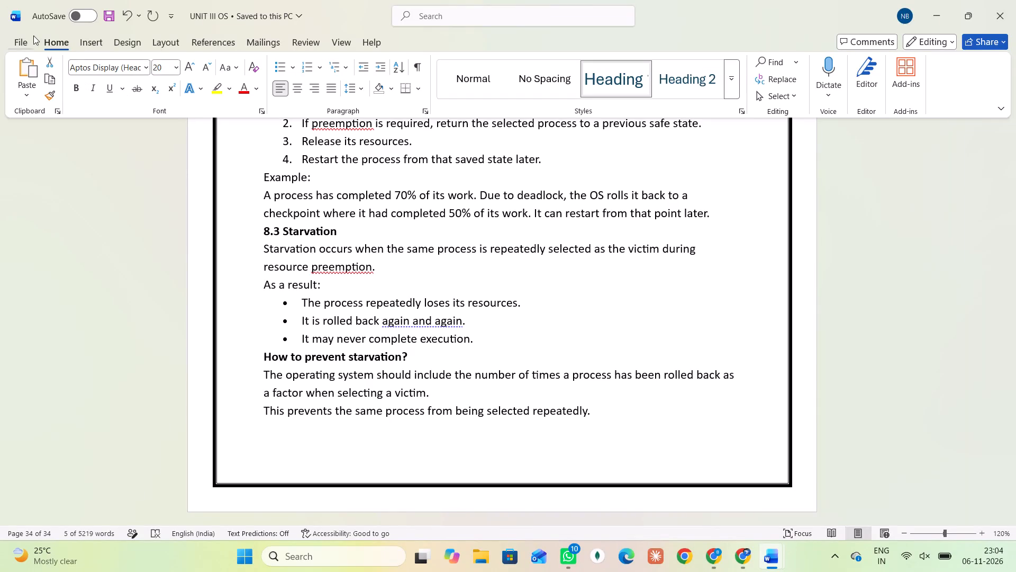
Save the UNIT III OS notes document again under its existing name.
click(23, 43)
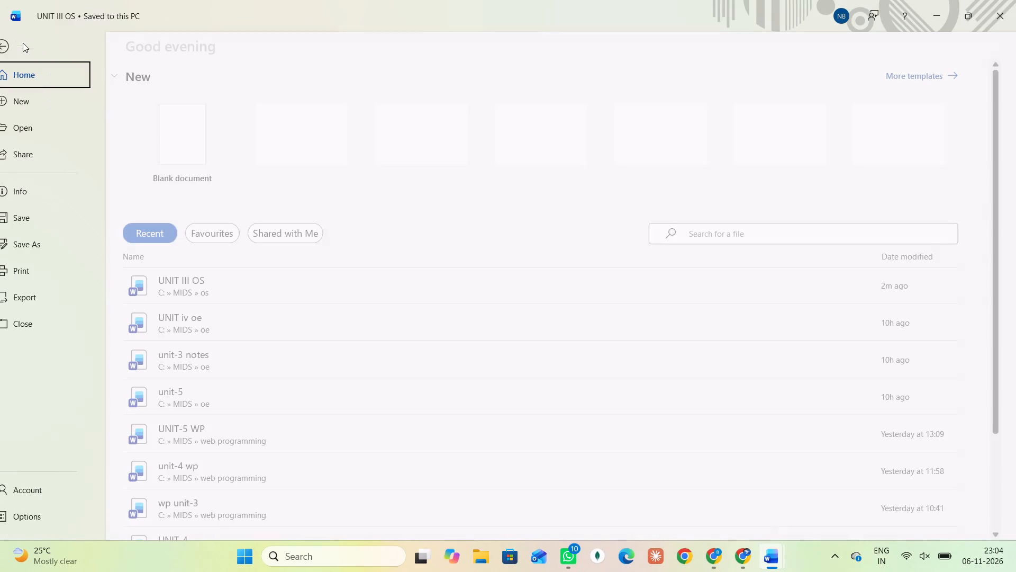
click(31, 226)
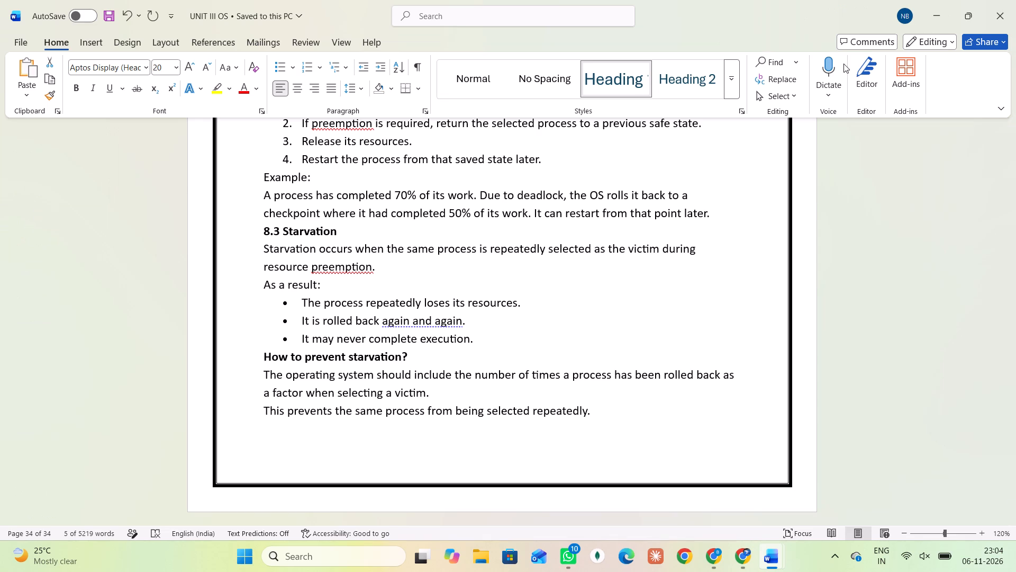